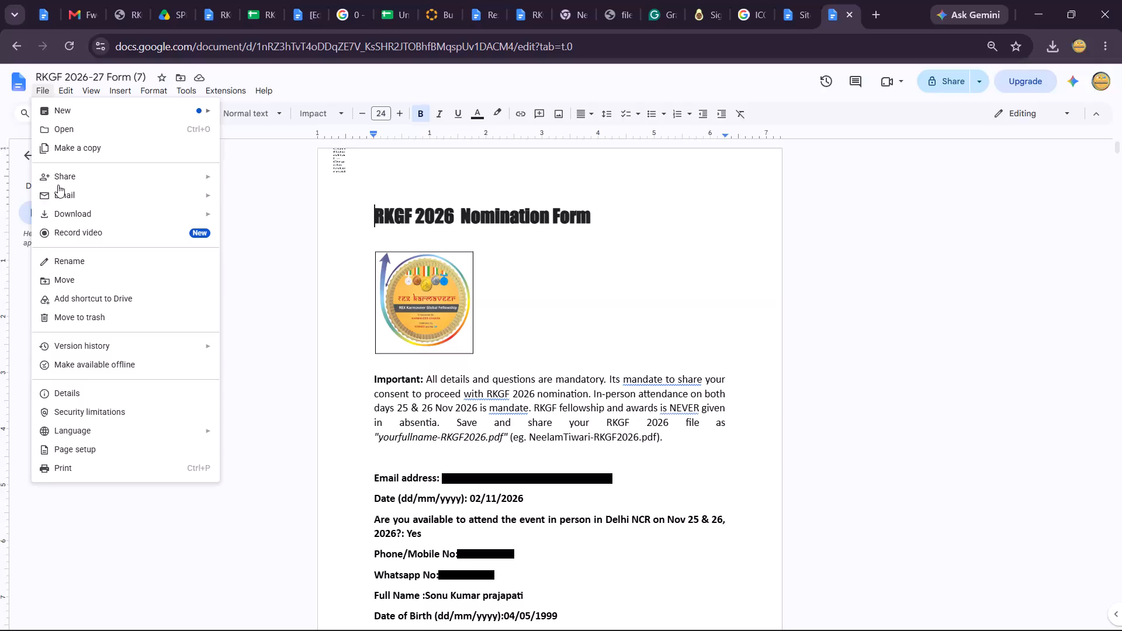
Download the nomination form document as a PDF and open the downloaded file.
left_click(233, 232)
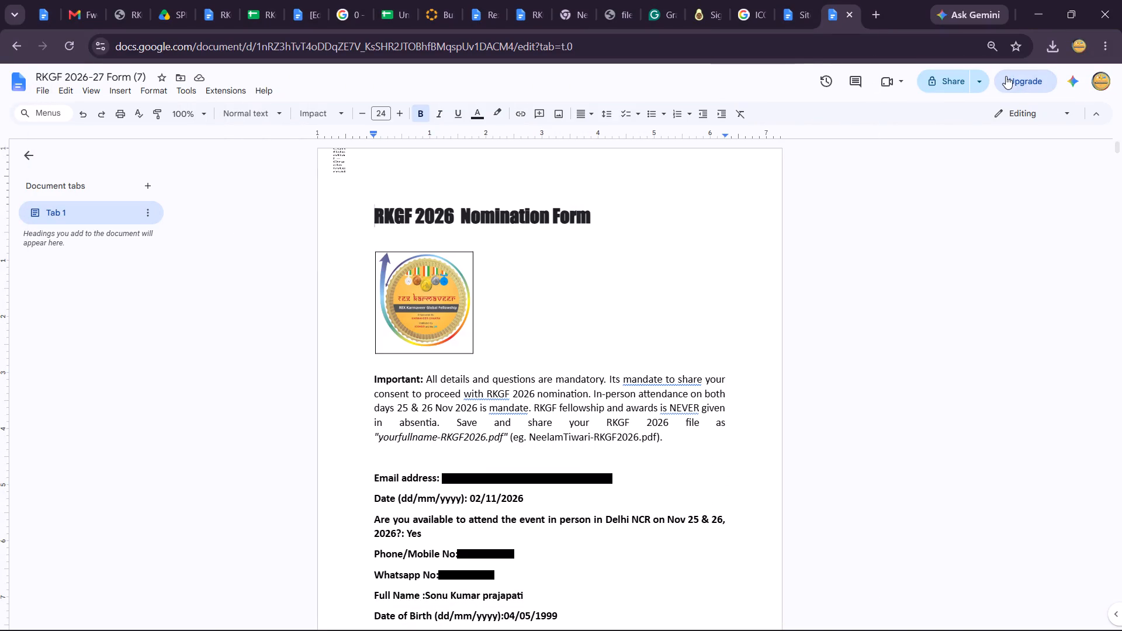
left_click(1047, 49)
left_click(1047, 49)
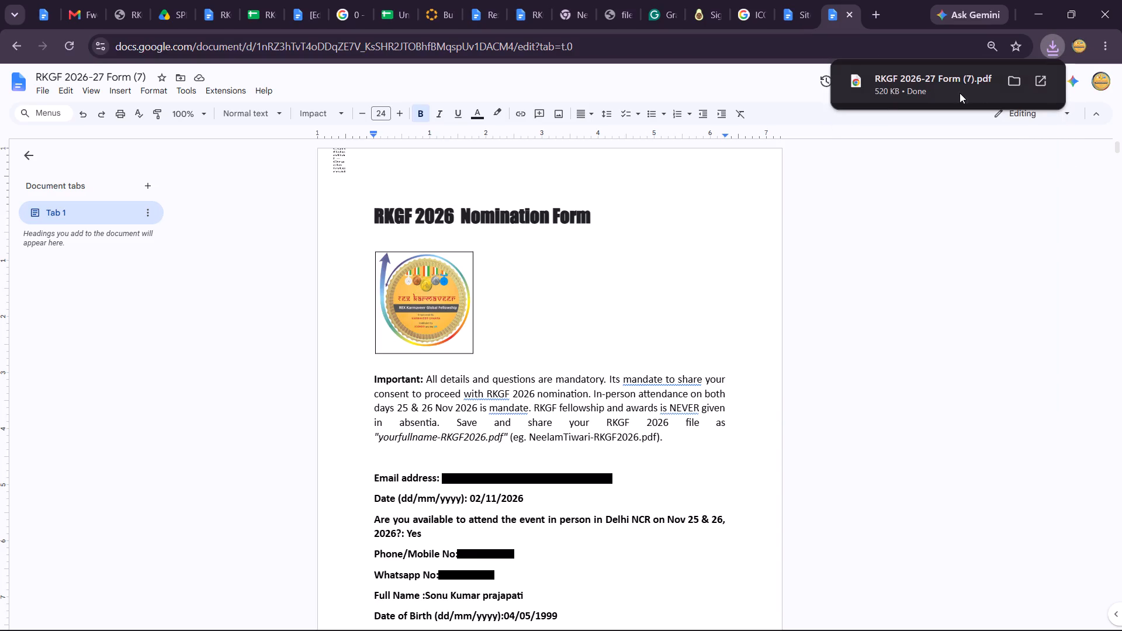
left_click(955, 92)
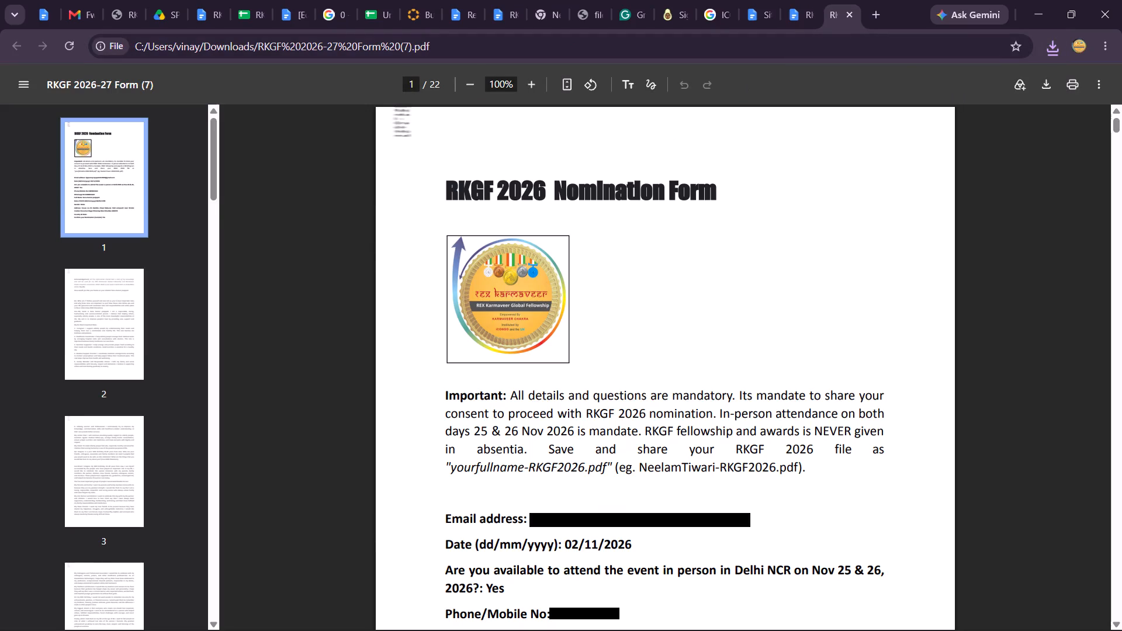
Copy the email address from the form PDF into cell D126 of the BRONZE- Confirmed Nominations sheet in Rex 2026-27 Master List Final.
left_click_drag(528, 522, 573, 519)
left_click_drag(573, 519, 742, 515)
key("ctrl+c")
key("alt+Tab")
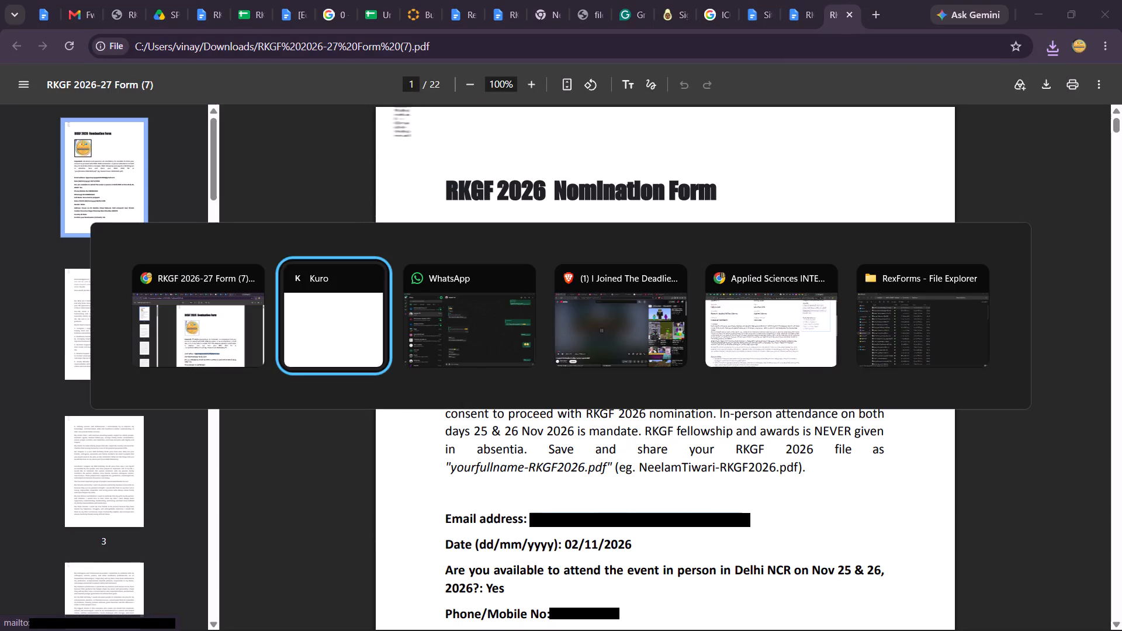
key("alt+Tab")
key("alt+Tab")
key("alt+Tab")
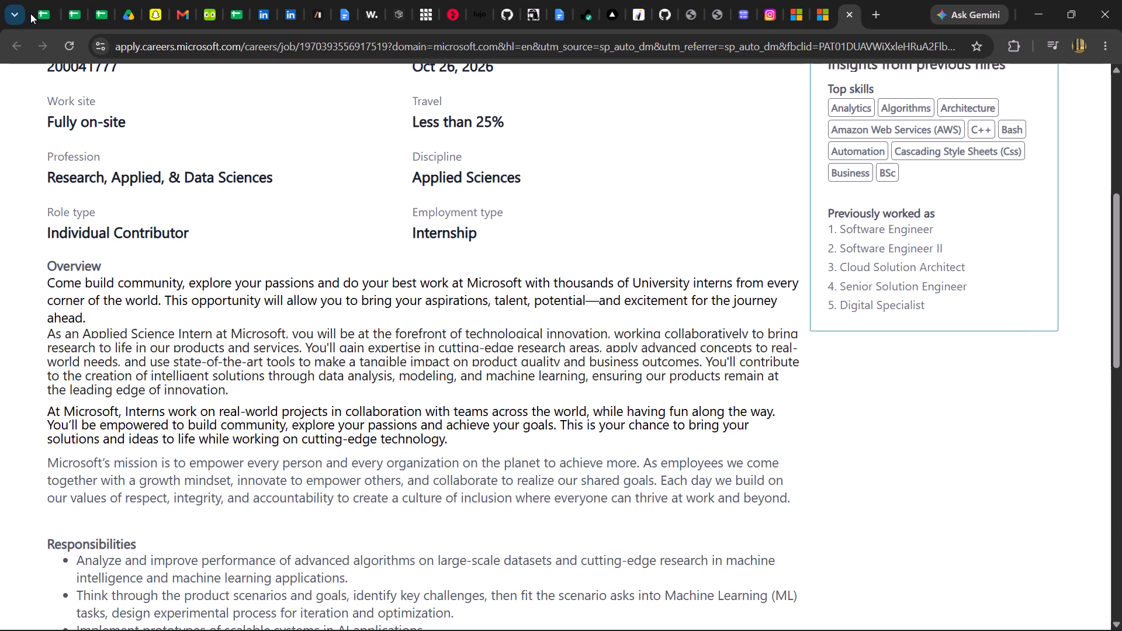
left_click(47, 16)
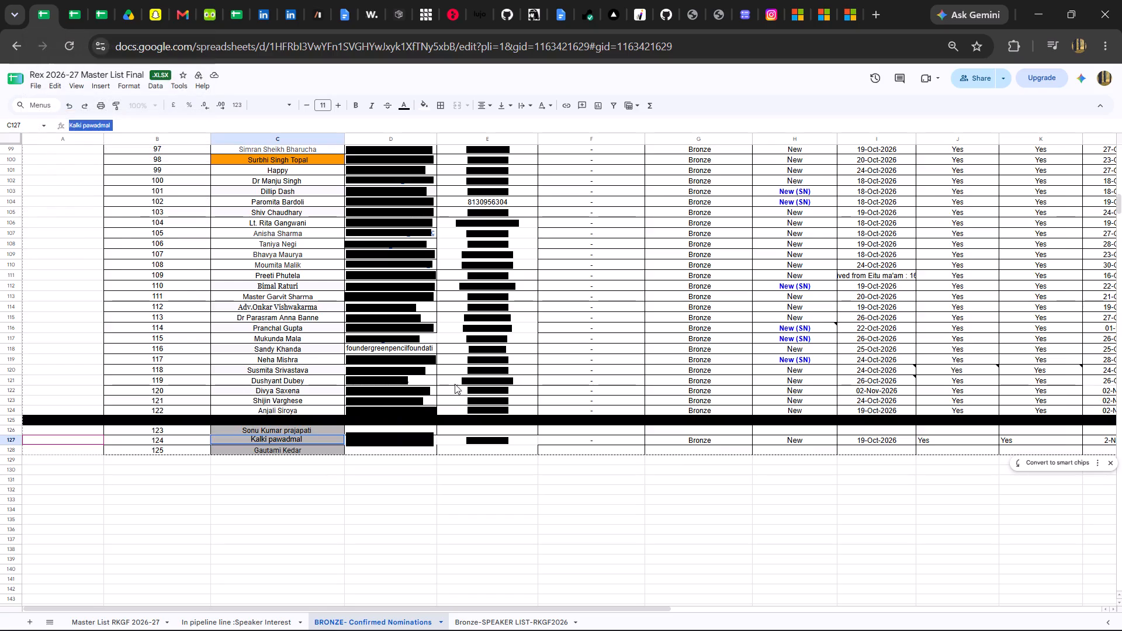
key("alt+Tab")
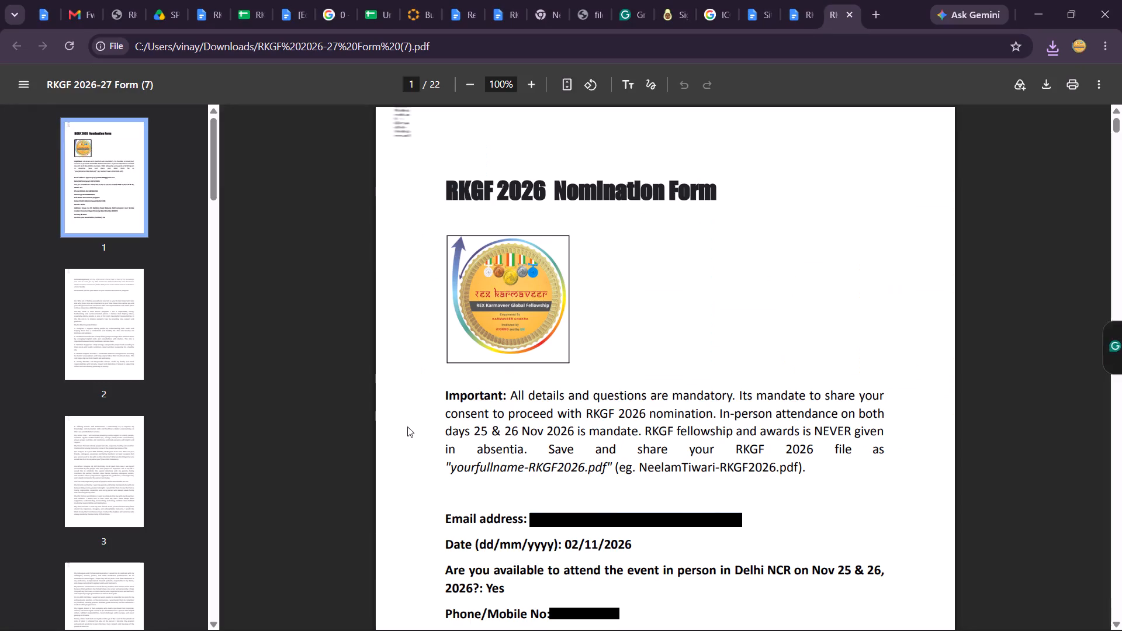
key("alt+Tab")
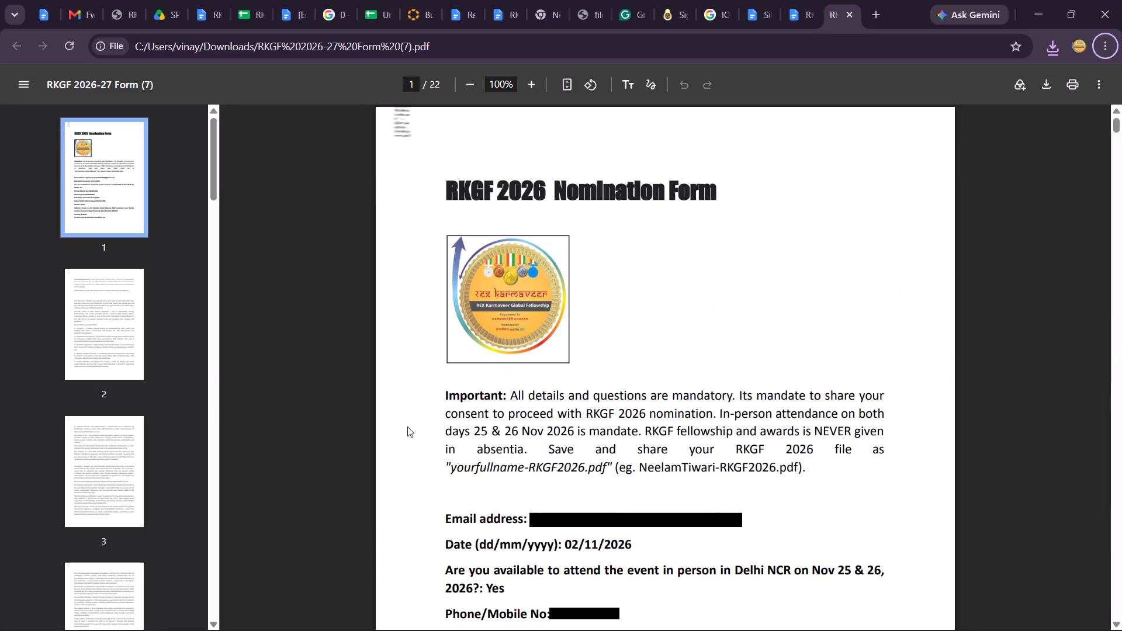
left_click(397, 429)
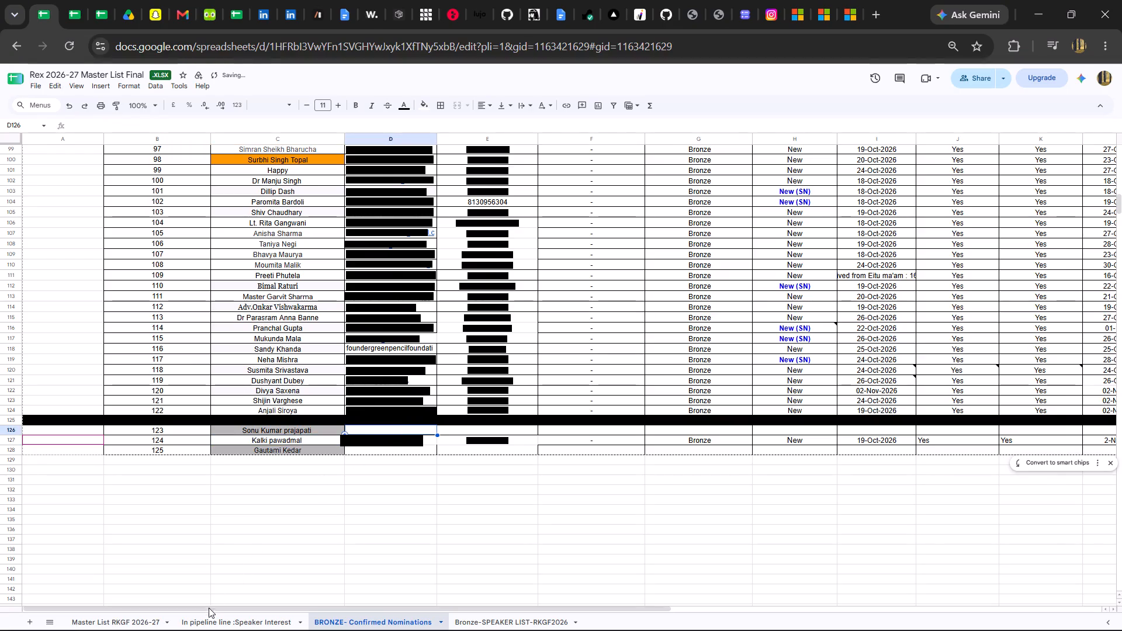
key("ctrl+v")
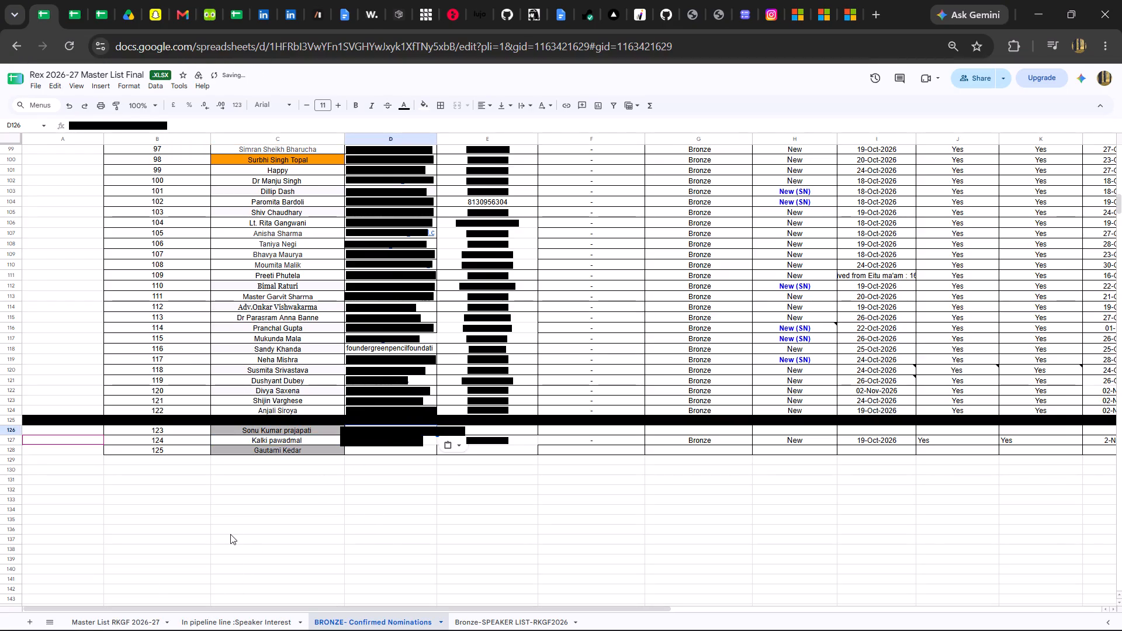
Search the Master List RKGF 2026-27 sheet for the nominee's email, with the search scope set to This sheet.
left_click_drag(87, 619, 385, 448)
key("ctrl+h")
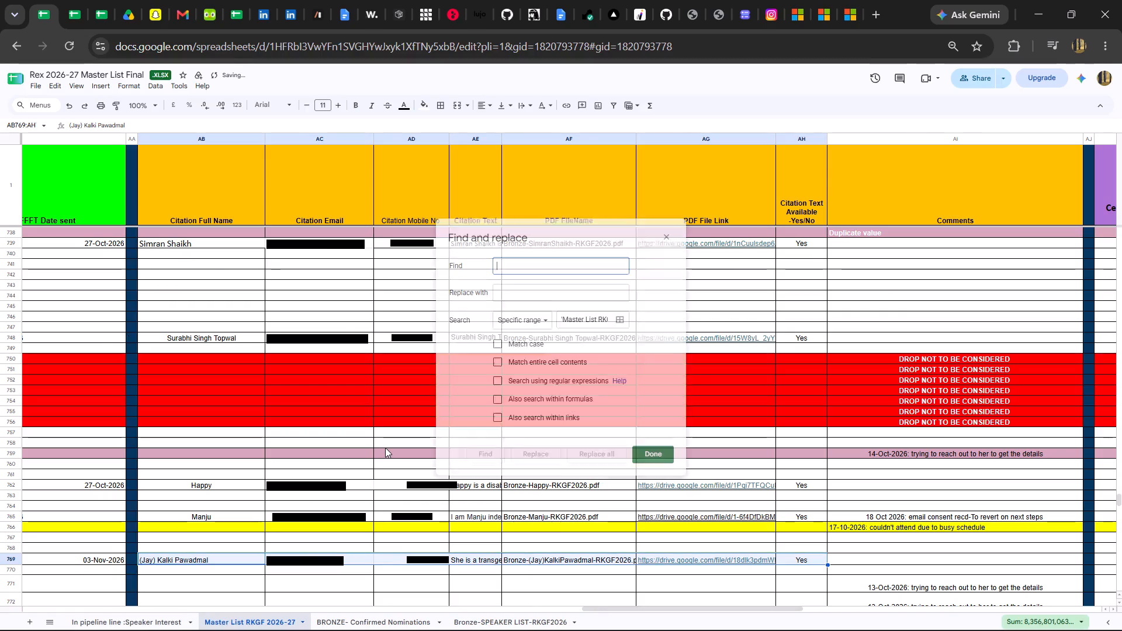
key("ctrl+v")
key("Return")
key("ctrl+Left")
key("ctrl+Left")
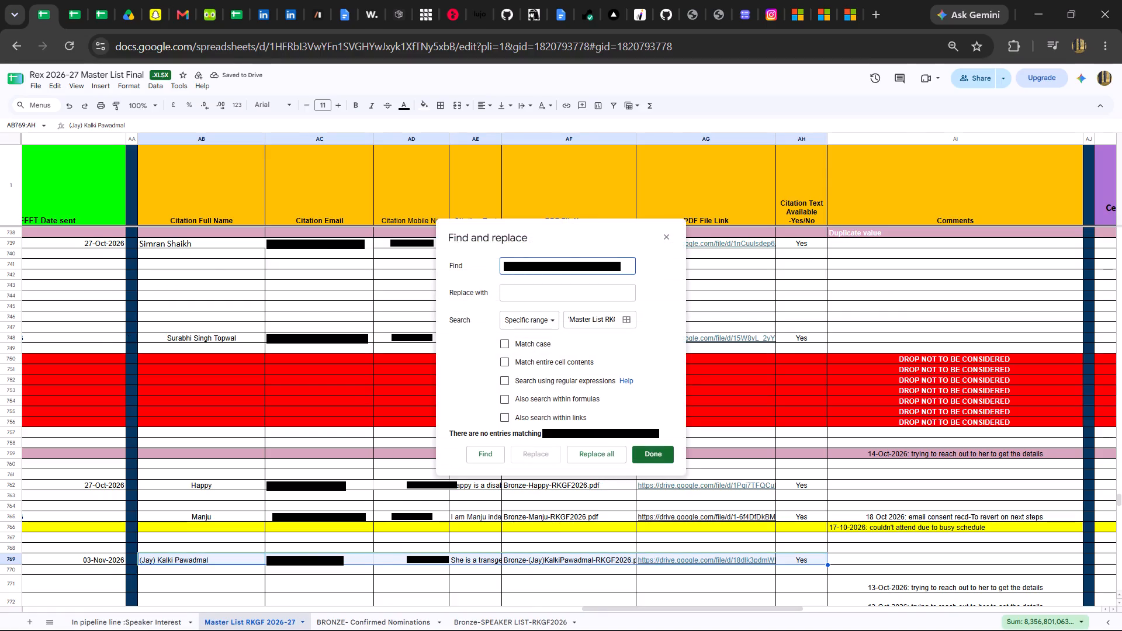
key("ctrl+Left")
key("ctrl+Left")
key("ctrl+Left")
key("ctrl+Left")
key("ctrl+Right")
key("BackSpace")
key("Return")
key("Return")
key("BackSpace")
key("BackSpace")
key("Return")
key("Return")
key("Return")
key("Return")
key("Return")
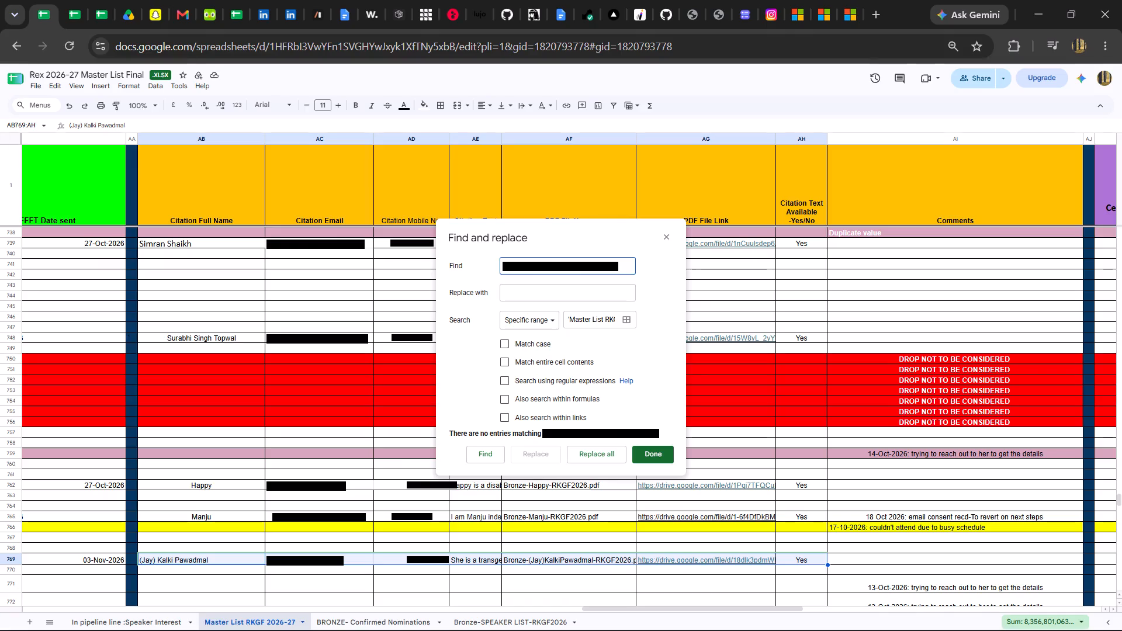
left_click(524, 317)
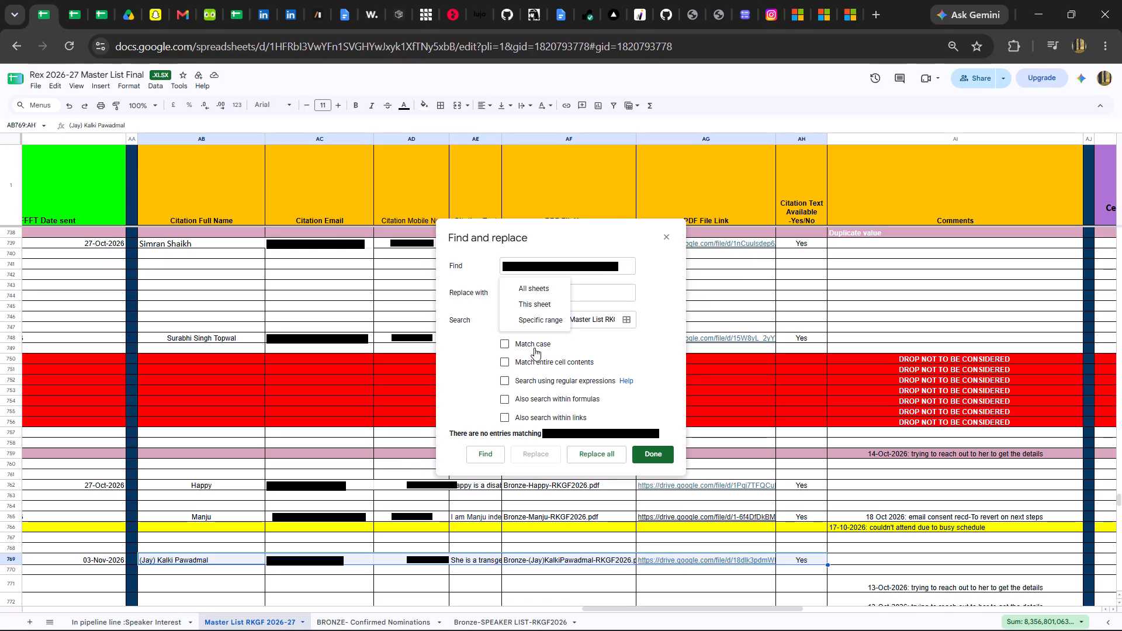
left_click(534, 303)
left_click(486, 447)
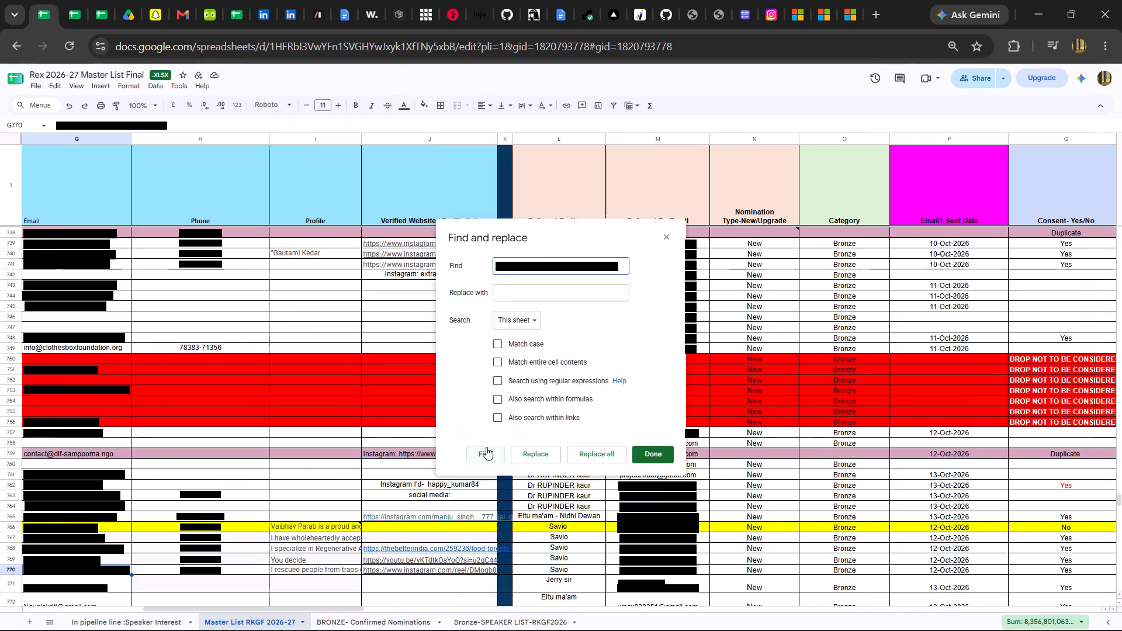
key("Escape")
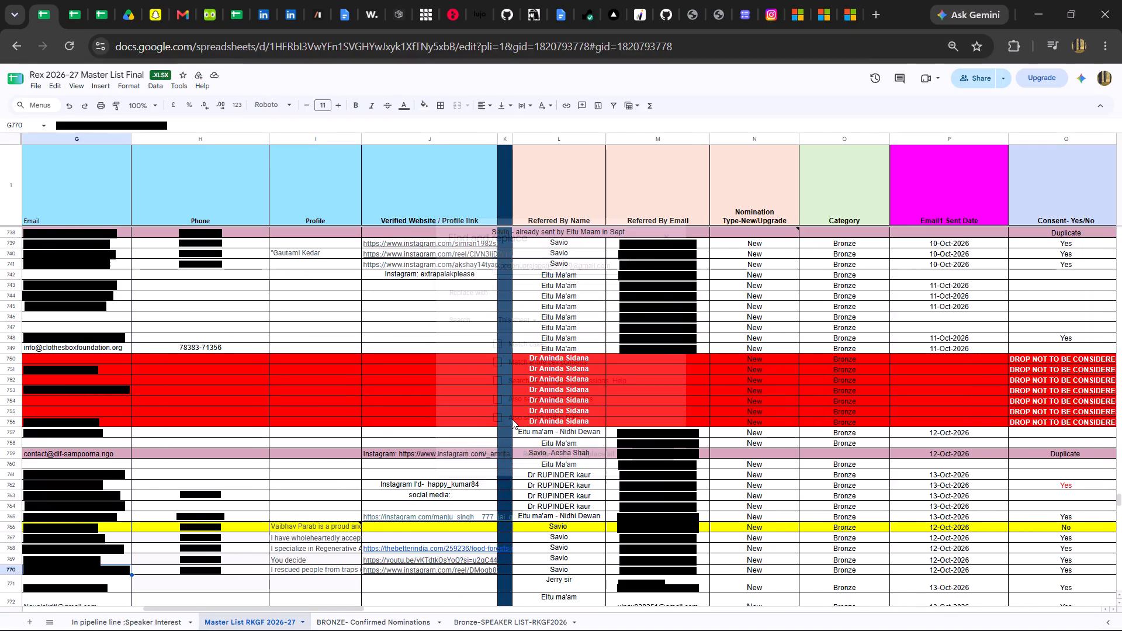
In row 770, set Form PDF Submitted to Yes and the Confirmation Email + GIFFFT date to 03-Nov-2026.
key("Right")
key("Right")
key("Right")
key("Right")
key("Right")
key("Right")
key("Right")
key("Right")
key("Right")
key("Right")
key("Right")
key("Right")
key("Right")
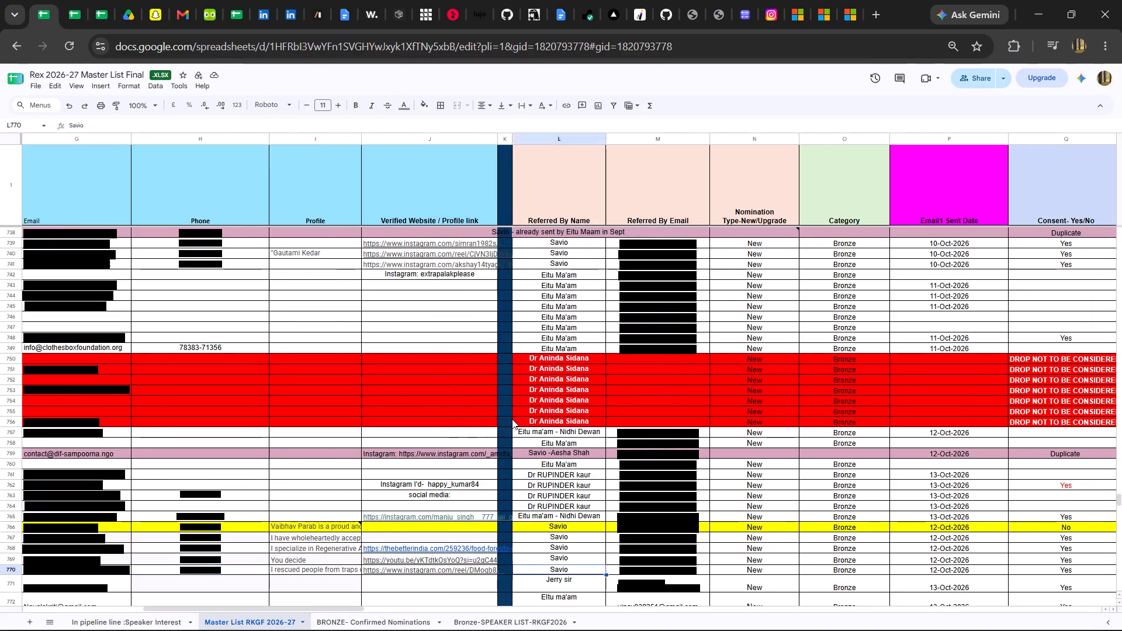
key("Right")
key("Right")
key("Left")
key("Left")
key("Left")
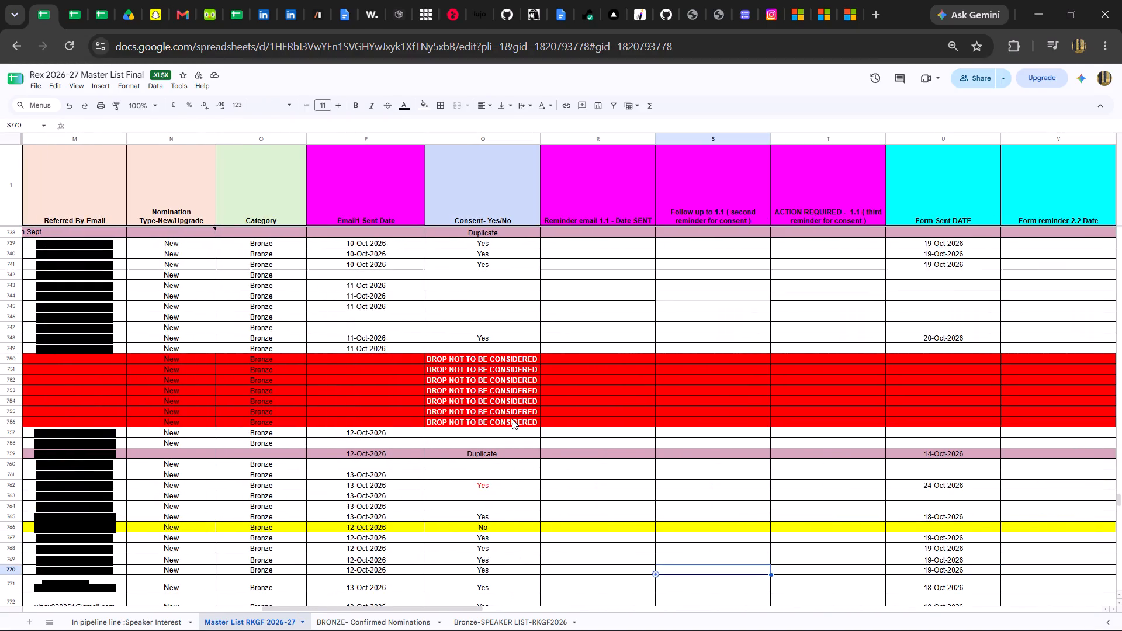
key("Right")
key("Right")
key("Right")
key("Right")
key("Right")
key("Right")
key("Right")
key("Right")
key("Right")
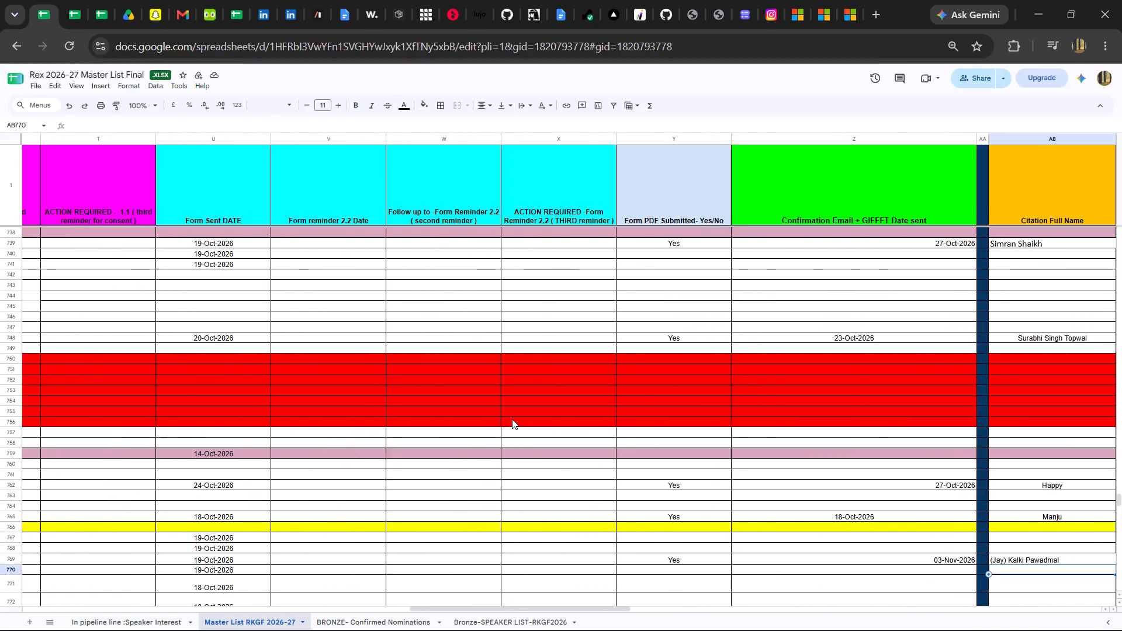
key("Left")
key("Left")
key("Left")
key("Left")
key("Left")
key("Left")
key("Left")
key("Left")
key("Left")
key("Left")
key("Left")
key("Left")
key("Left")
key("Right")
key("Right")
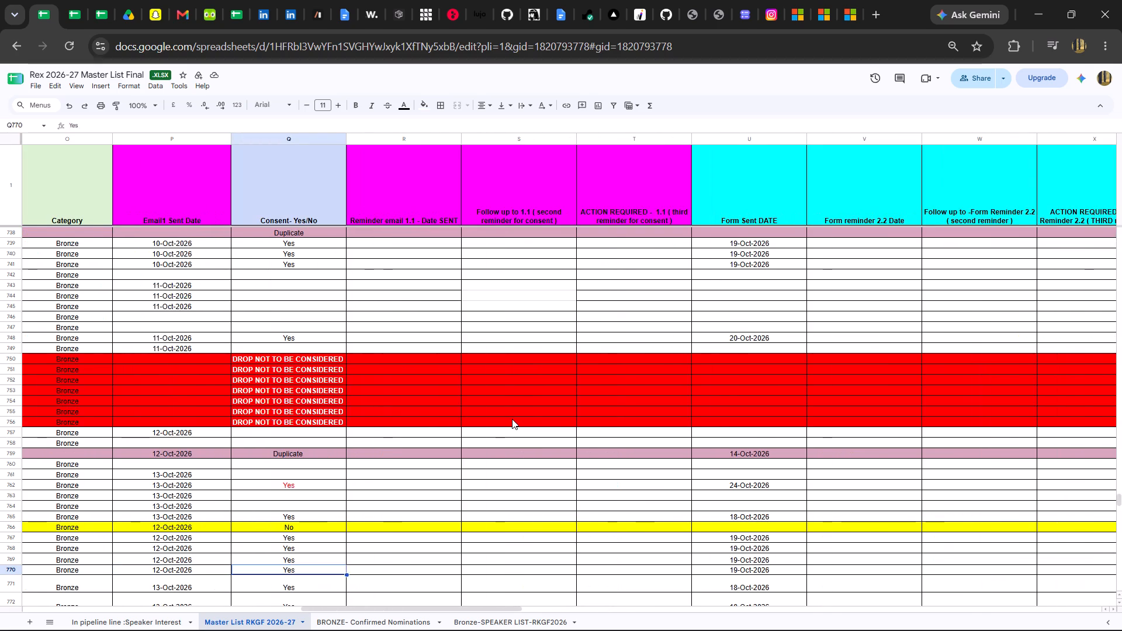
key("Right")
key("Right")
key("Right")
key("Right")
key("Right")
key("Right")
key("Right")
key("Right")
key("Right")
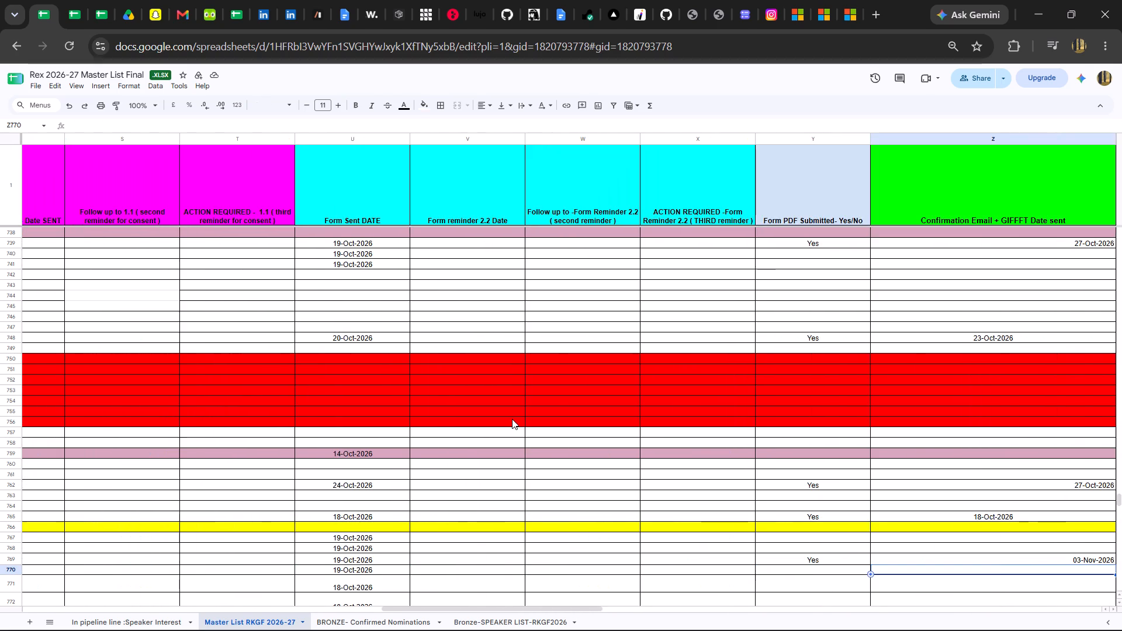
key("Left")
type("Yes")
key("Right")
type("03-")
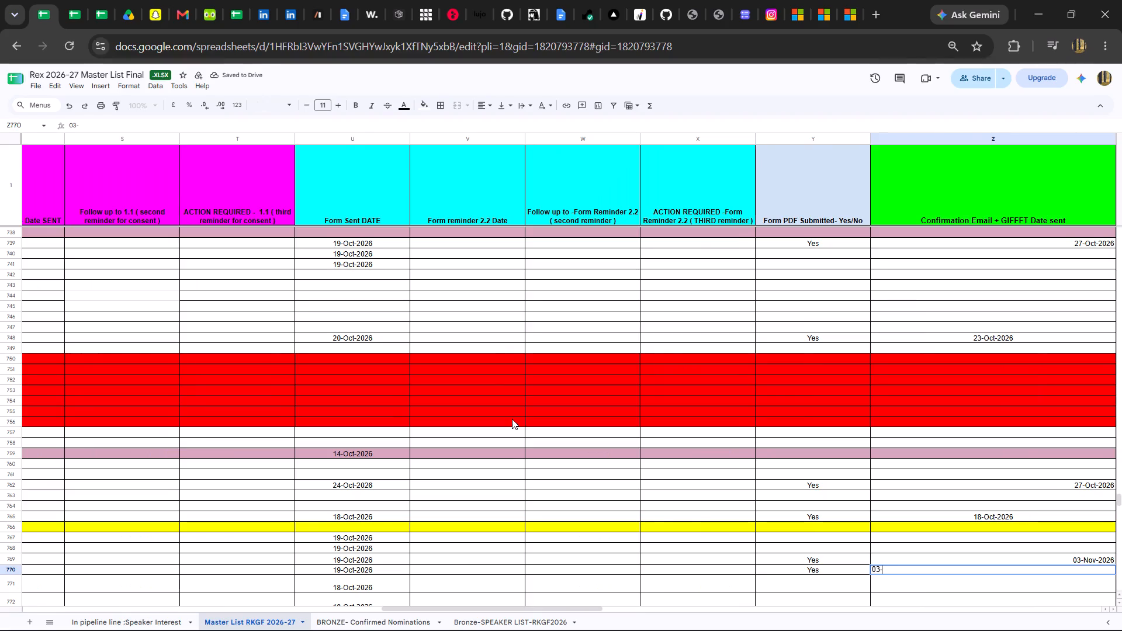
type("Nov-2026")
key("Right")
Paste the nominee's copied email address into the Citation Email cell of row 770.
key("Right")
key("Right")
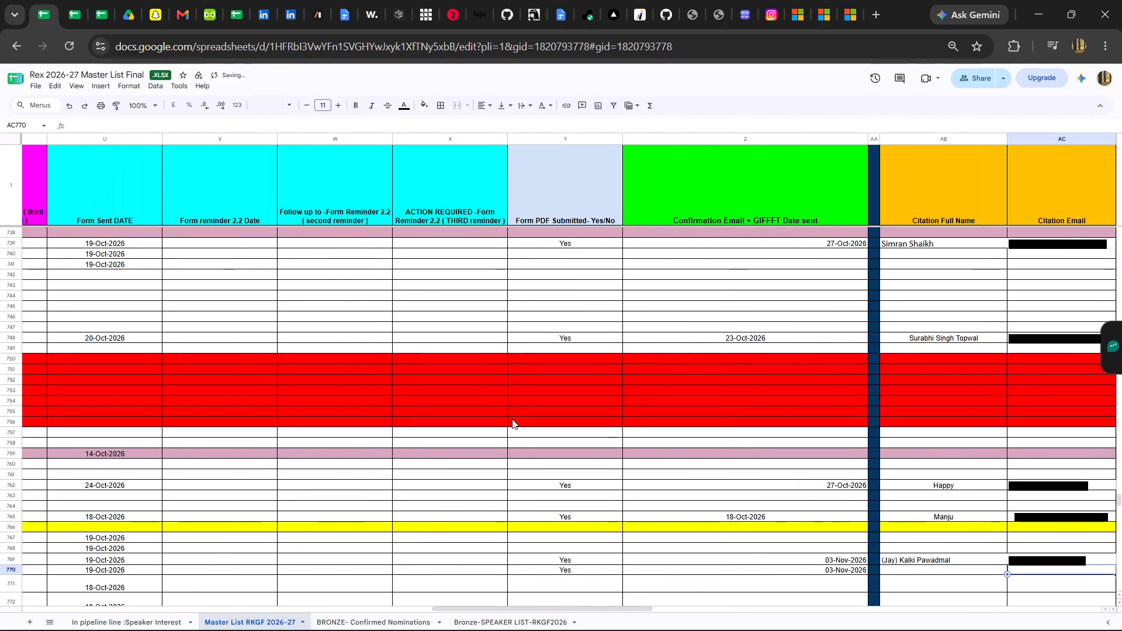
key("ctrl+v")
Copy the preferred citation name from page 2 of the form PDF for row 770's Citation Full Name cell.
key("alt+Tab")
scroll(539, 372, "down", 4)
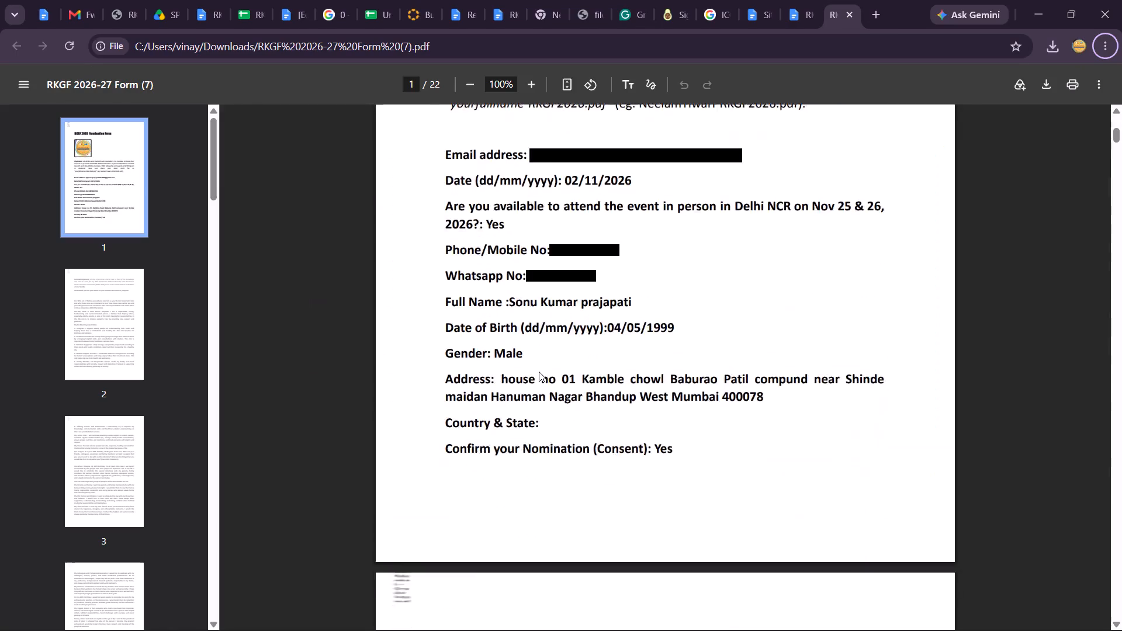
scroll(539, 372, "down", 1)
scroll(494, 552, "down", 1)
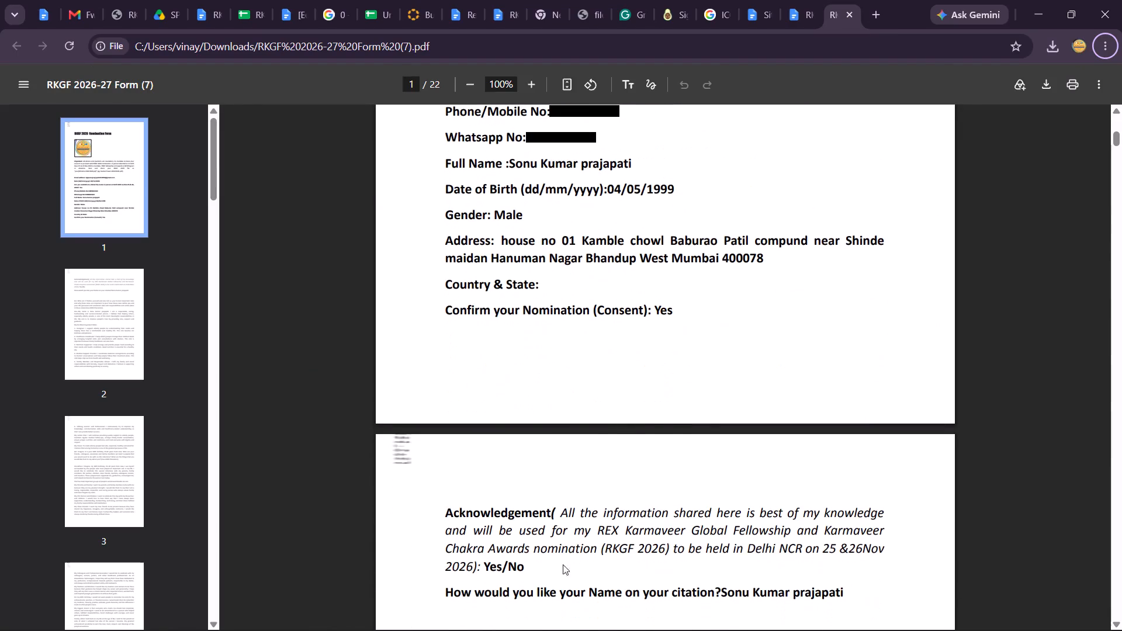
left_click_drag(721, 507, 825, 504)
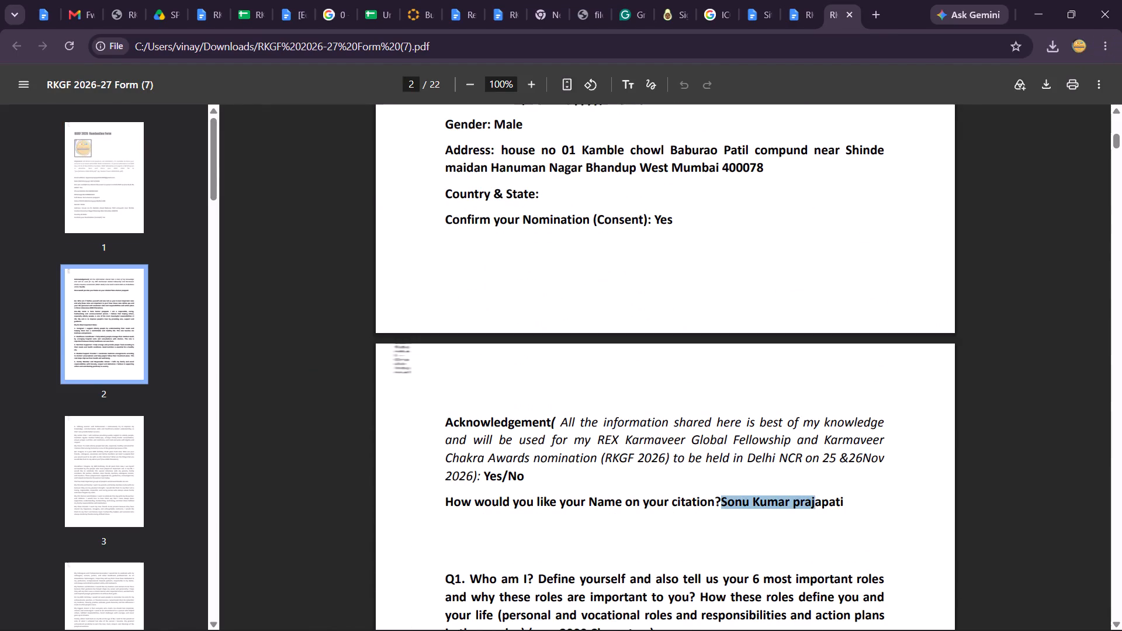
left_click_drag(825, 504, 843, 506)
key("ctrl+c")
key("alt+Tab")
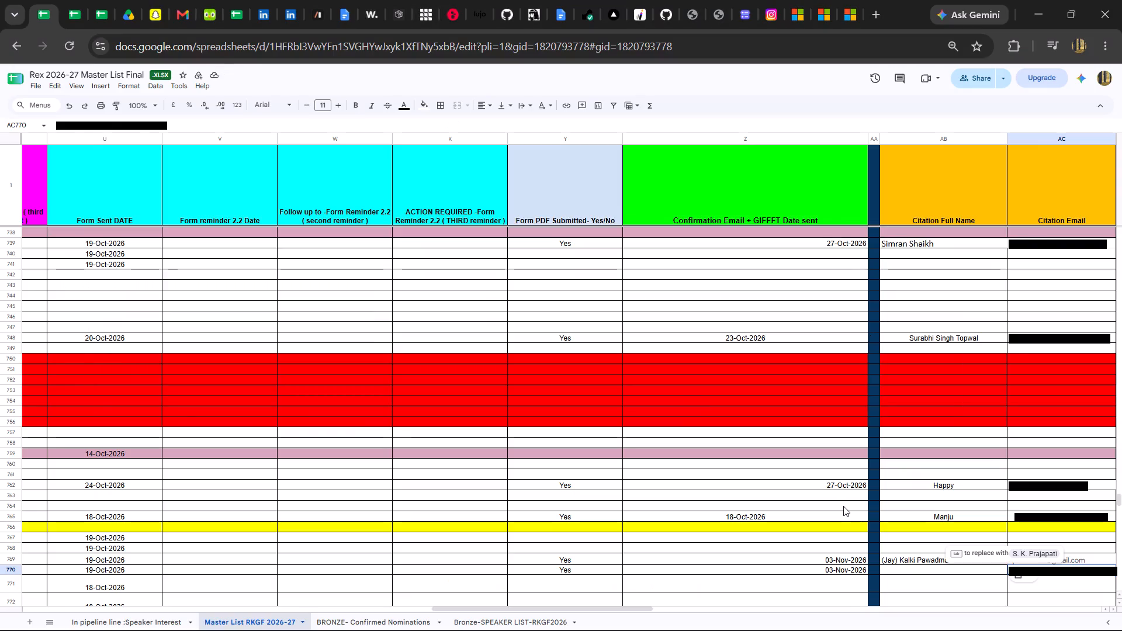
Paste the copied preferred citation name into the Citation Full Name cell of row 770.
key("Left")
key("ctrl+v")
Copy the nominee's phone/mobile number from page 1 of the form PDF into row 770's Citation Mobile No. cell.
key("Right")
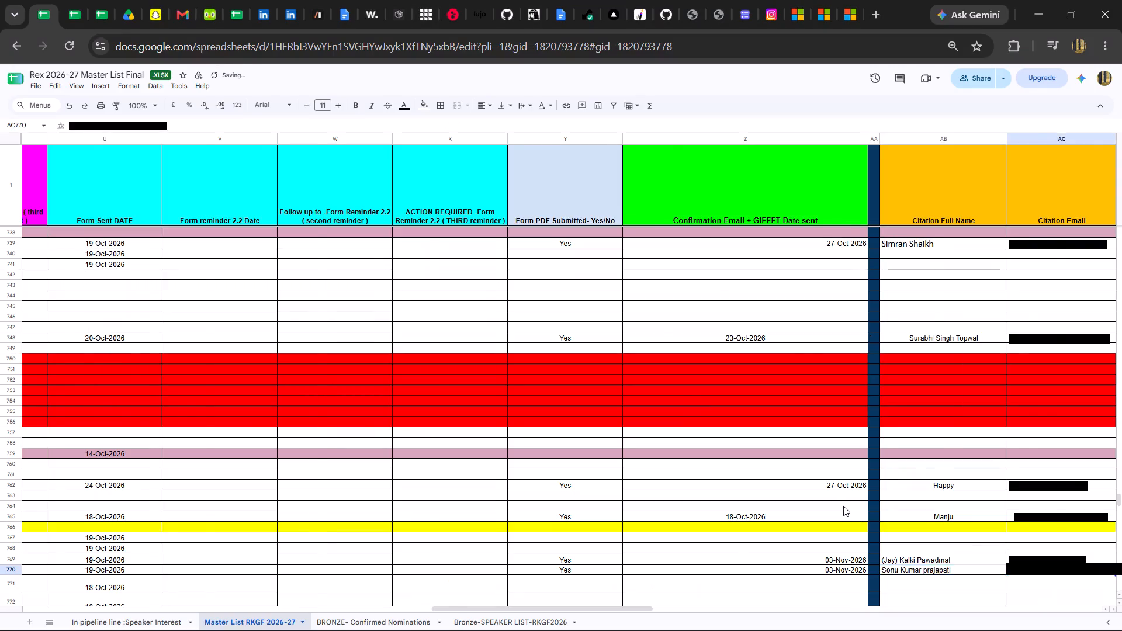
key("Right")
key("Right")
key("Left")
key("Left")
key("Right")
key("Right")
key("Right")
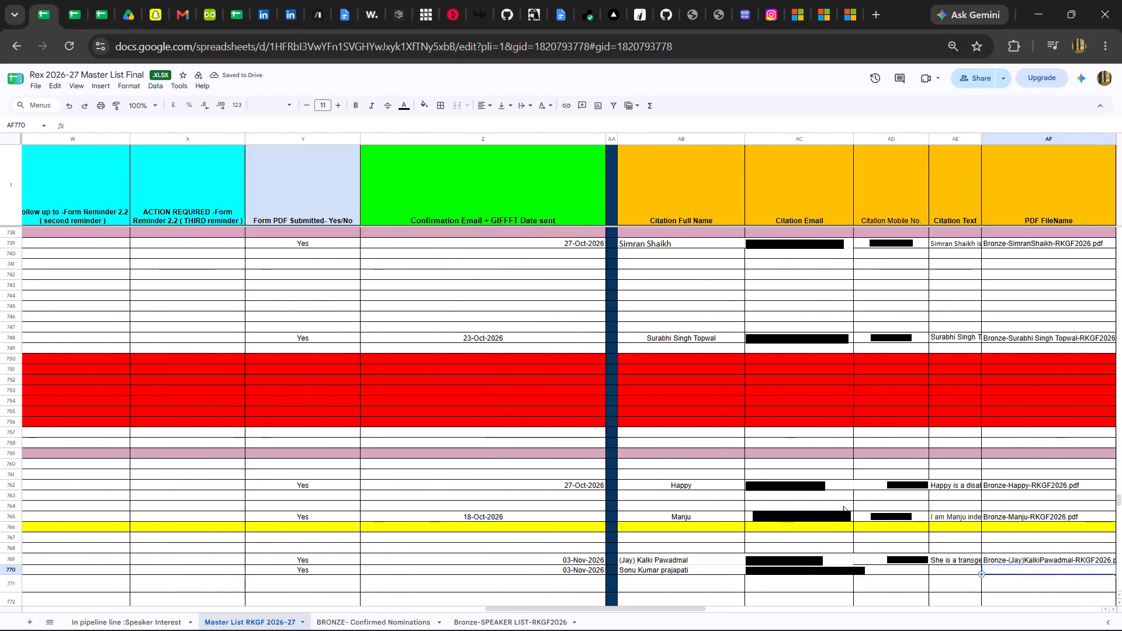
key("Right")
key("Right")
key("Left")
key("Left")
key("Left")
key("Left")
key("alt+Tab")
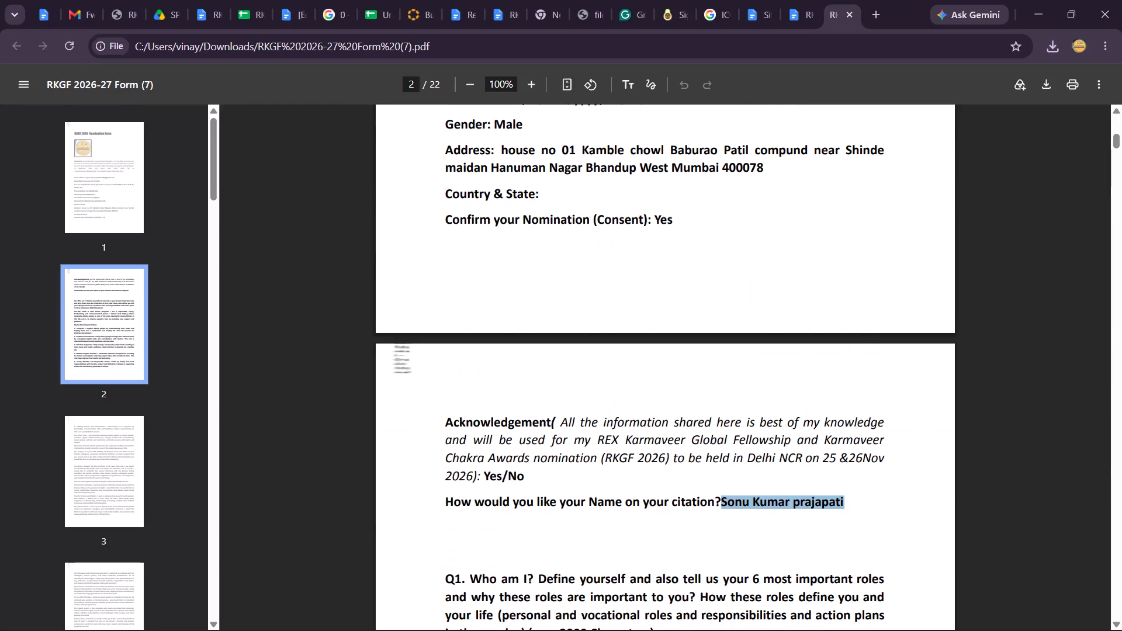
scroll(877, 436, "up", 4)
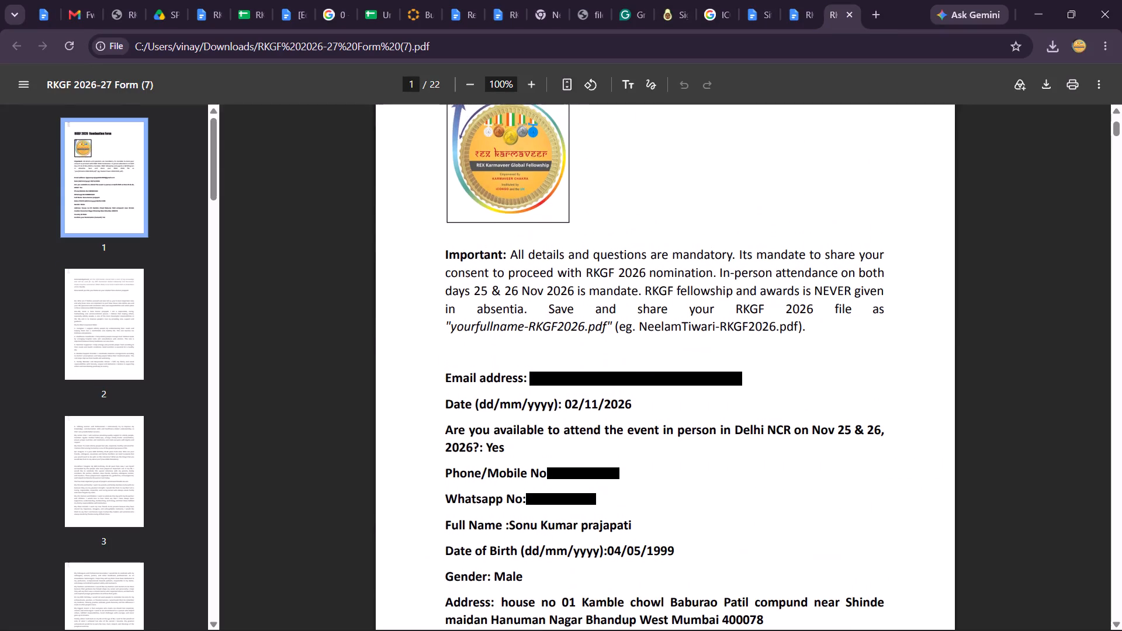
left_click_drag(549, 470, 620, 475)
key("ctrl+c")
key("alt+Tab")
key("ctrl+v")
Find the Q17 brief profile summary answer in the form PDF for row 770's Citation Text cell.
key("Right")
key("alt+Tab")
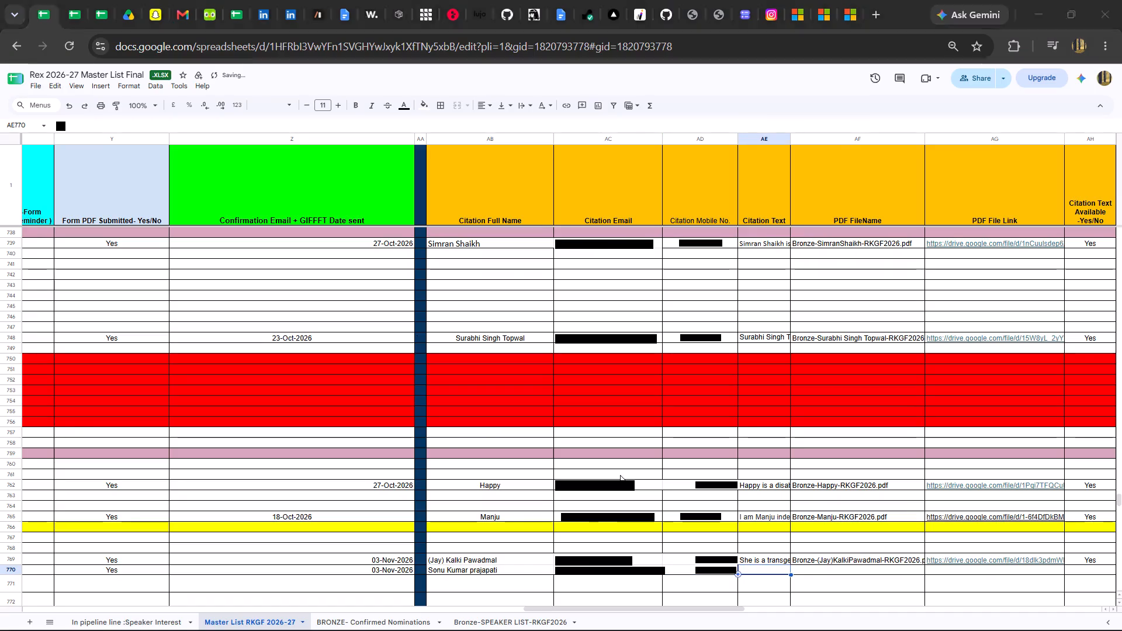
scroll(620, 475, "down", 20)
scroll(620, 475, "down", 4)
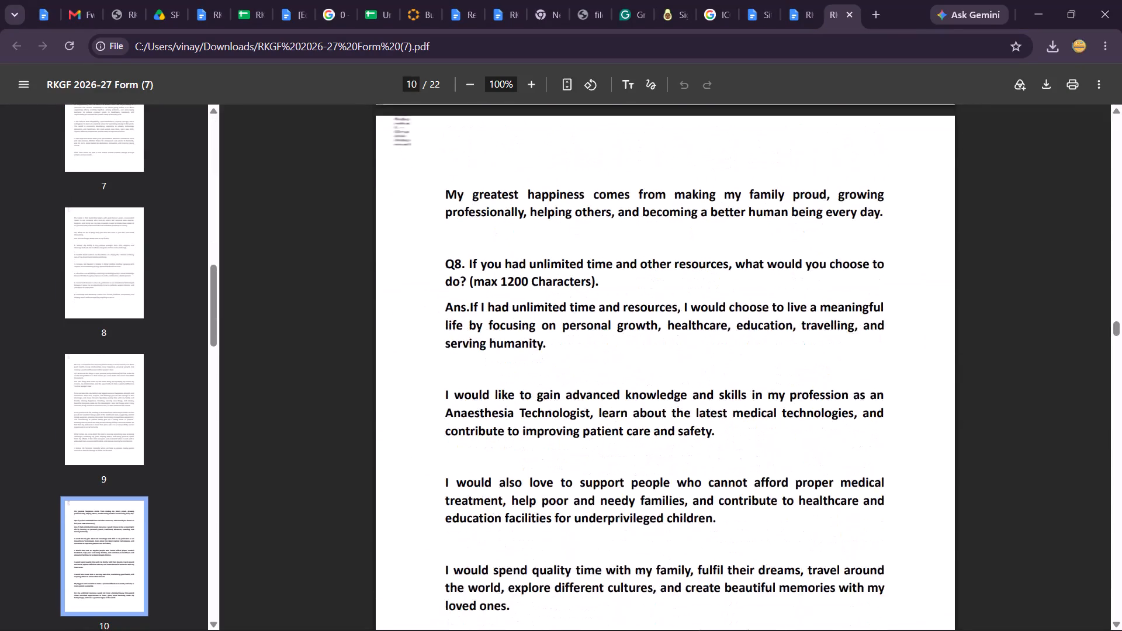
scroll(620, 475, "down", 16)
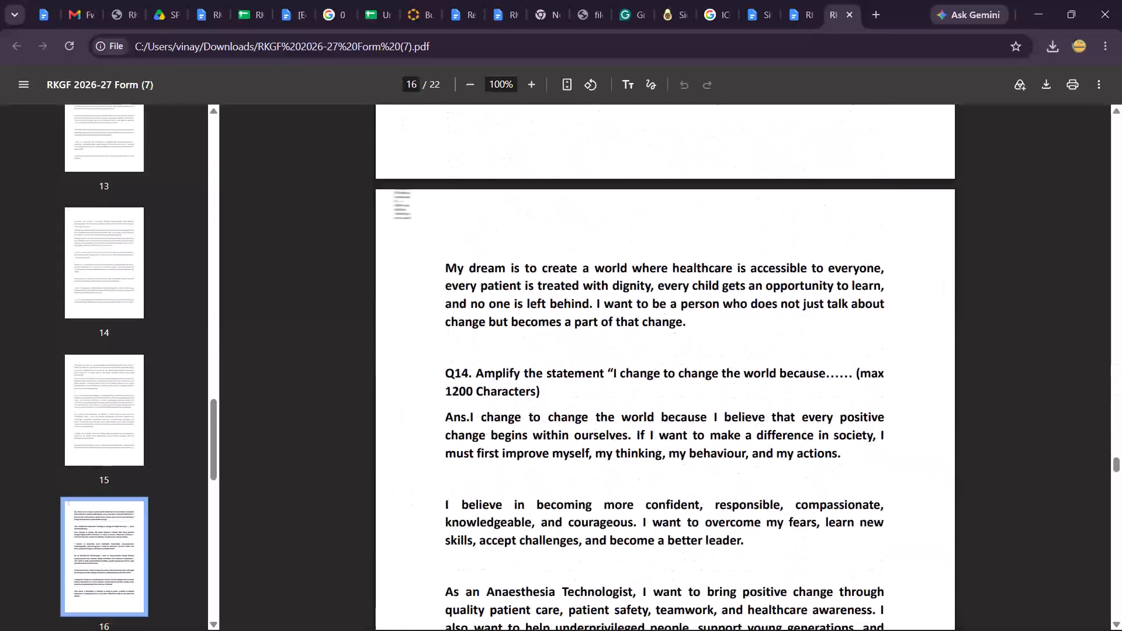
scroll(620, 475, "down", 10)
scroll(620, 475, "up", 1)
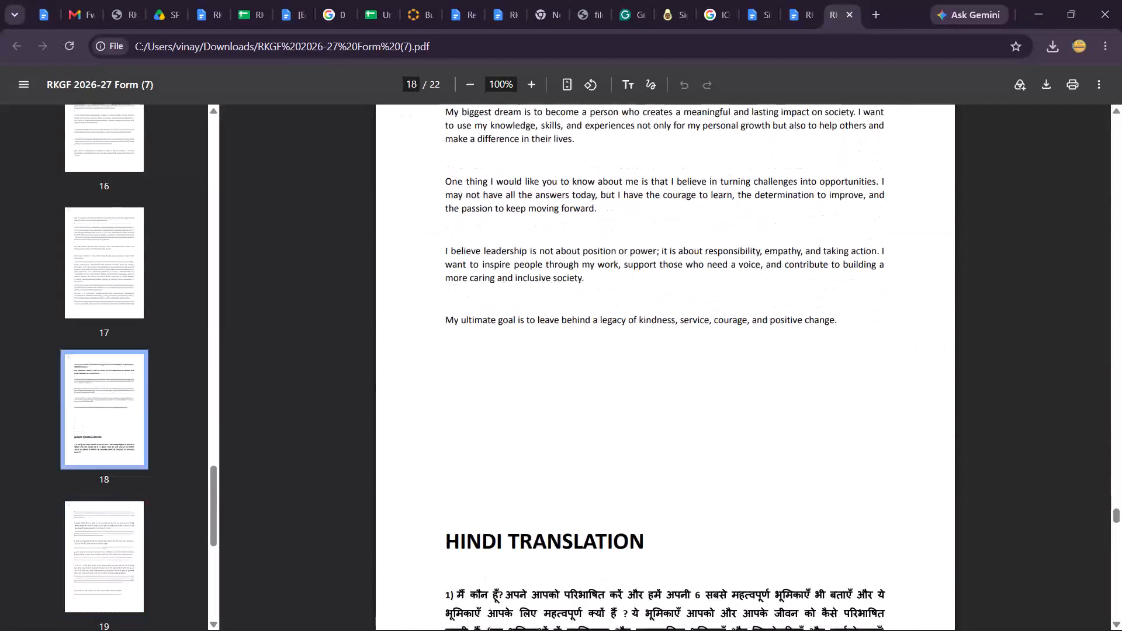
scroll(620, 475, "up", 5)
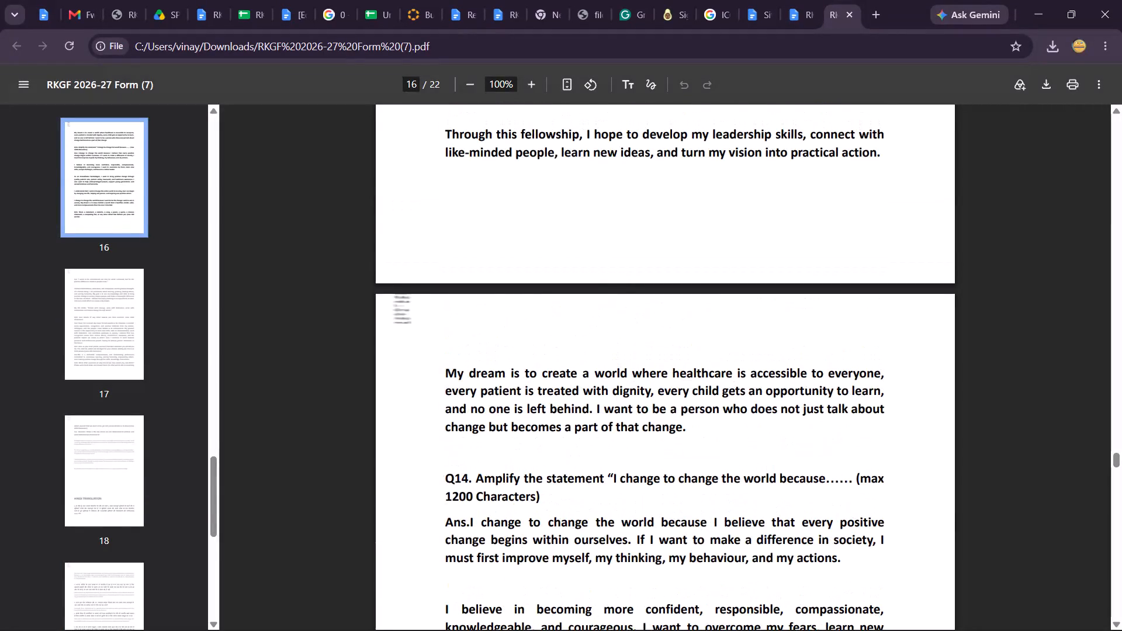
scroll(620, 475, "up", 2)
scroll(620, 475, "down", 4)
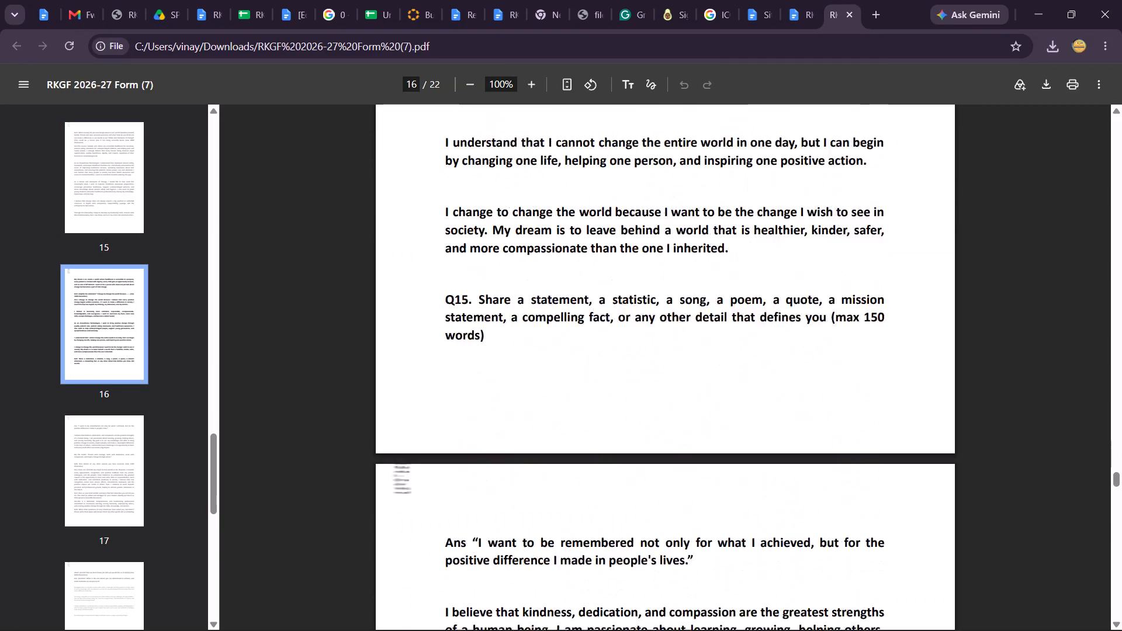
scroll(620, 475, "down", 6)
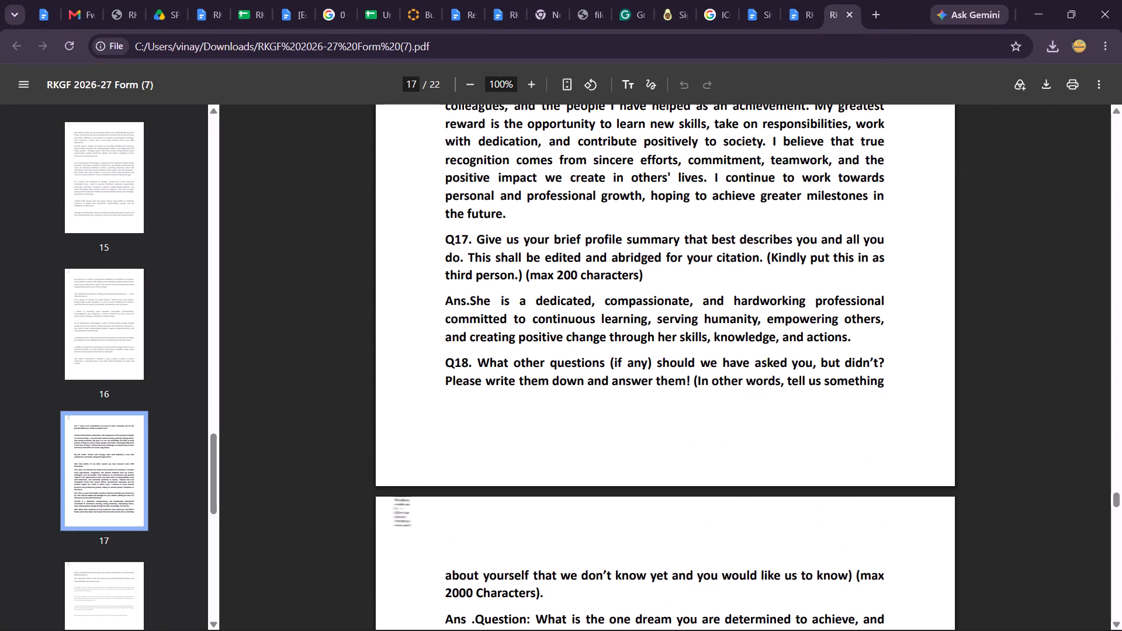
Copy the full Q17 profile summary answer from the form PDF into the Citation Text cell of row 770.
left_click_drag(471, 297, 782, 340)
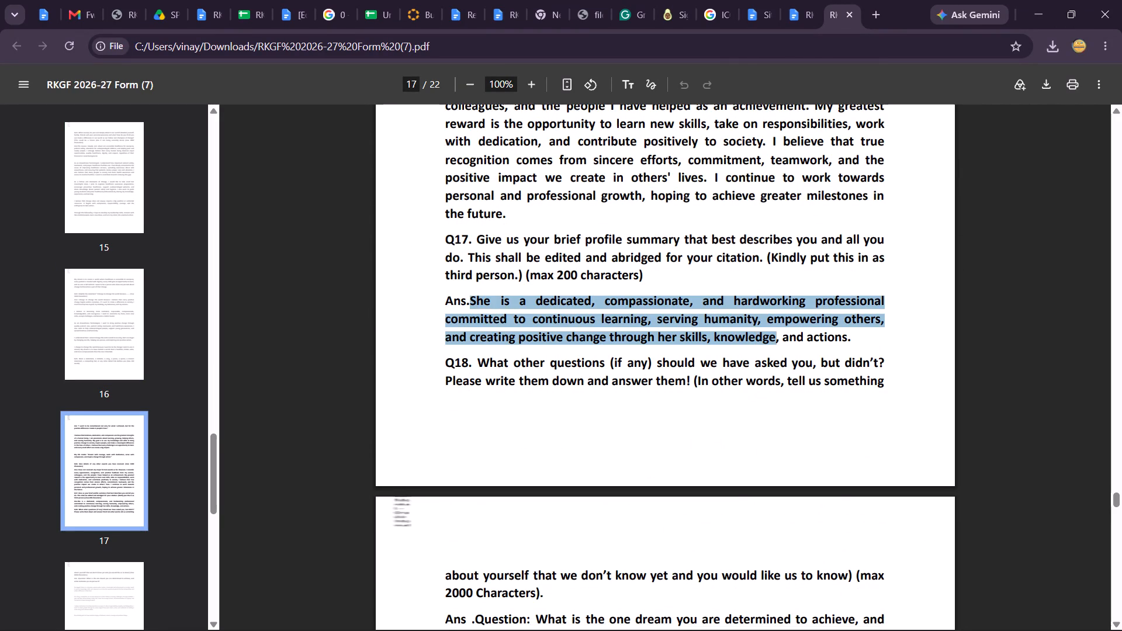
left_click_drag(782, 340, 883, 339)
key("ctrl+c")
key("ctrl+c")
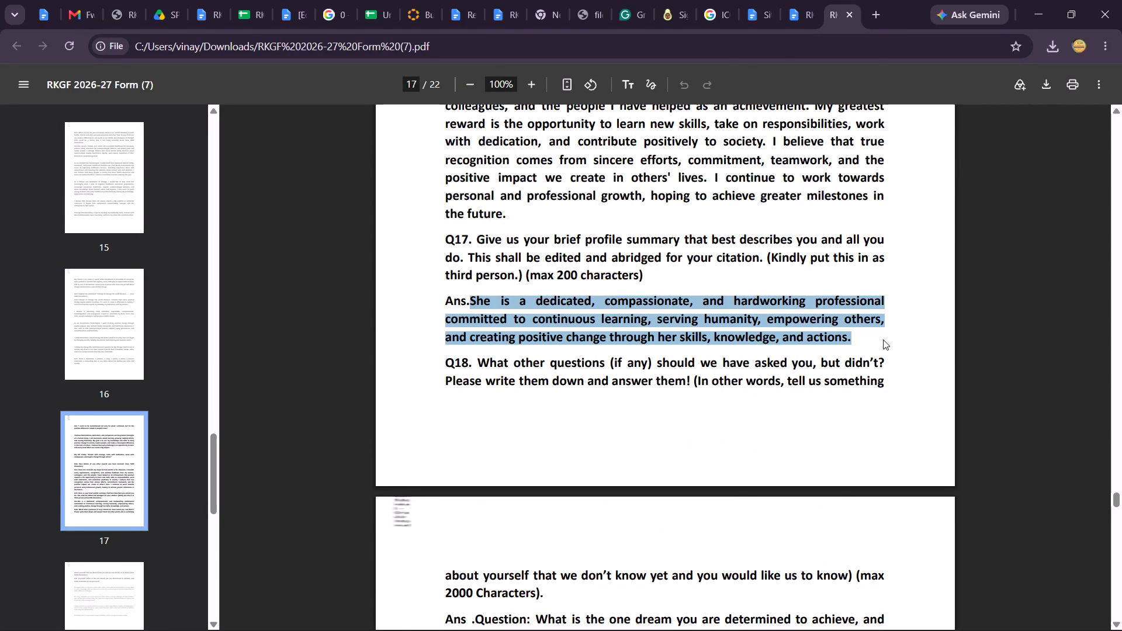
key("alt+Tab")
key("ctrl+v")
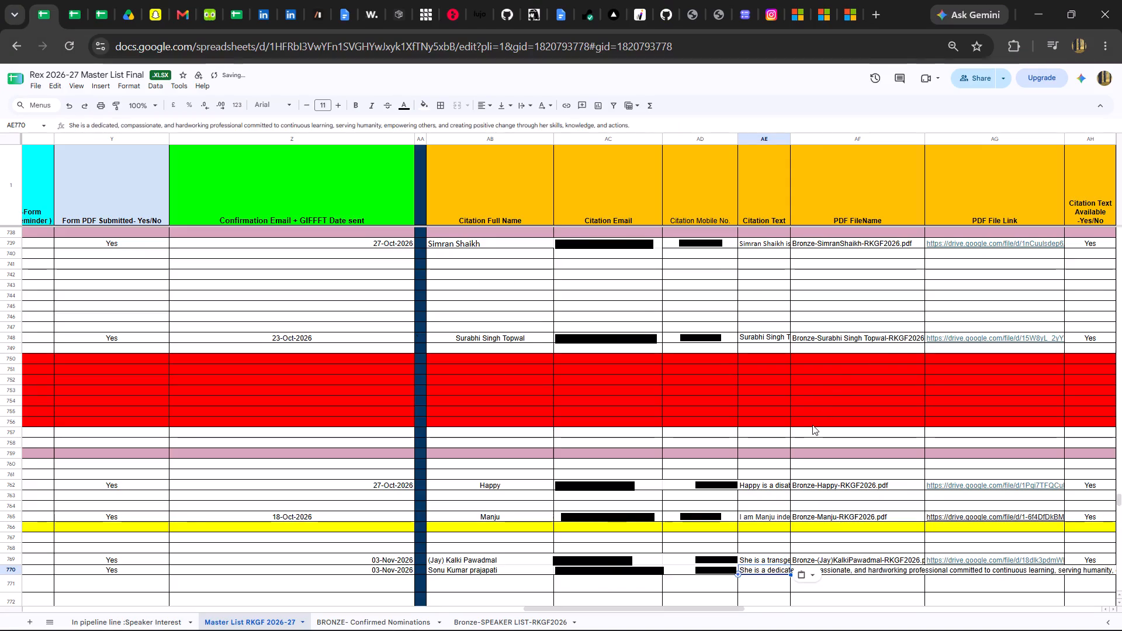
Copy the nominee's name from the Citation Full Name cell of row 770.
key("Right")
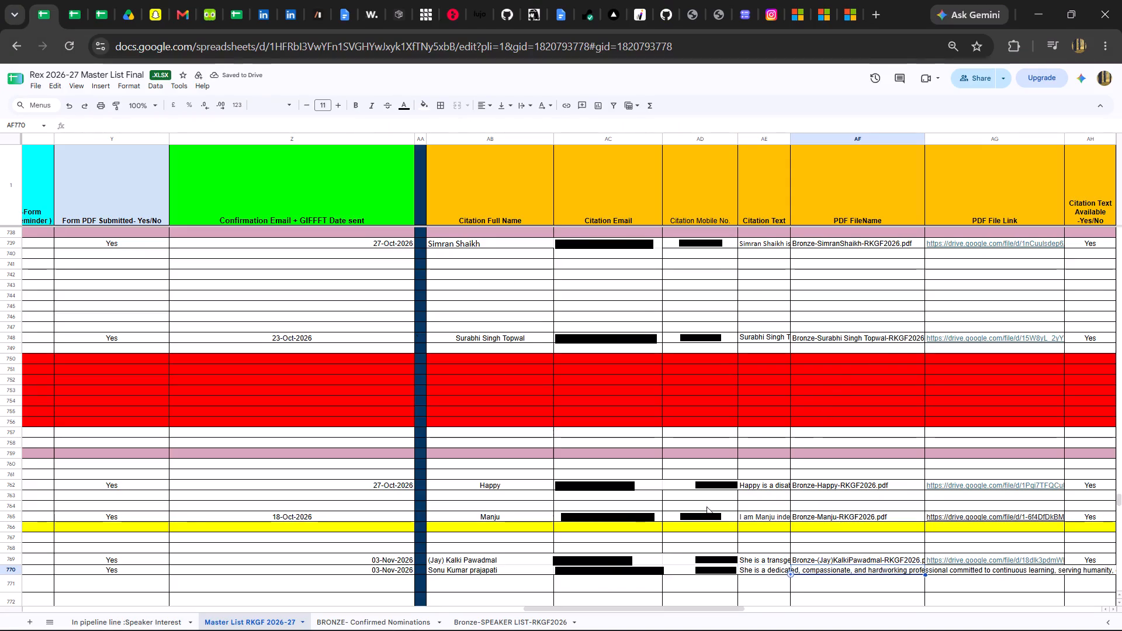
left_click(524, 575)
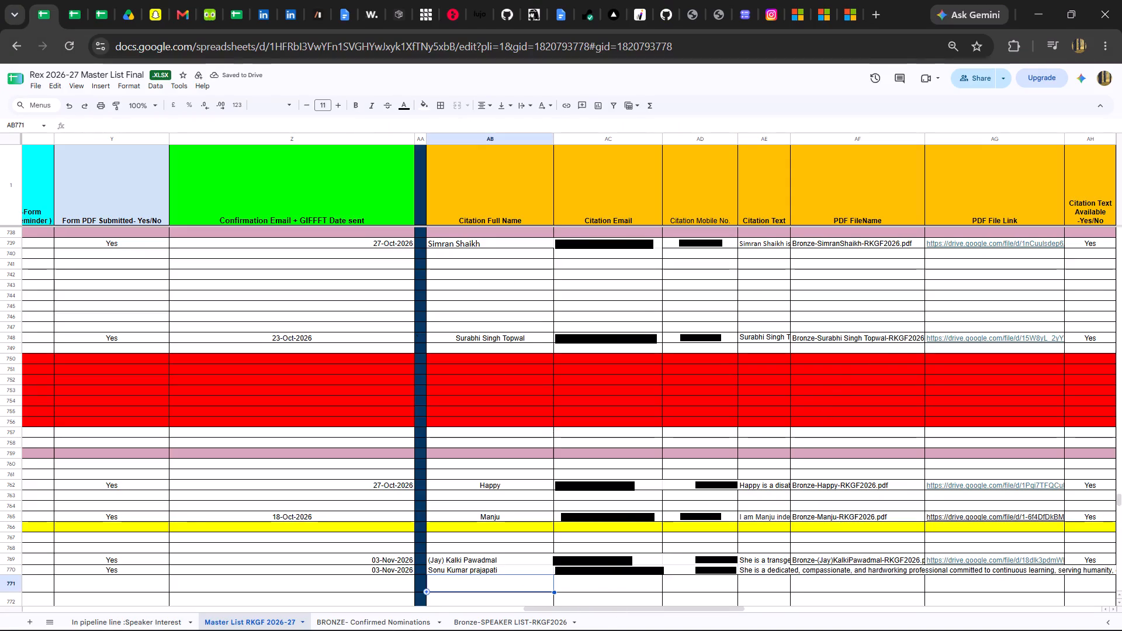
key("Up")
key("ctrl+c")
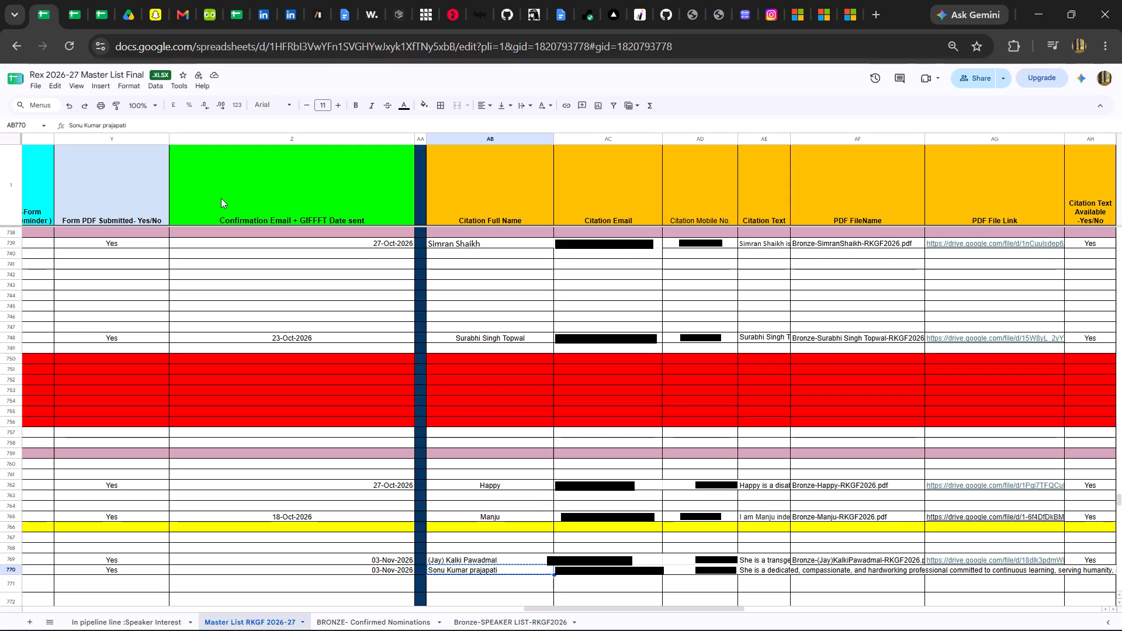
In the untitled spreadsheet, replace the name part of the PDF file name in C276 with the copied nominee's name, without spaces, keeping "Bronze-" and "-RKGF2026.pdf".
left_click(97, 9)
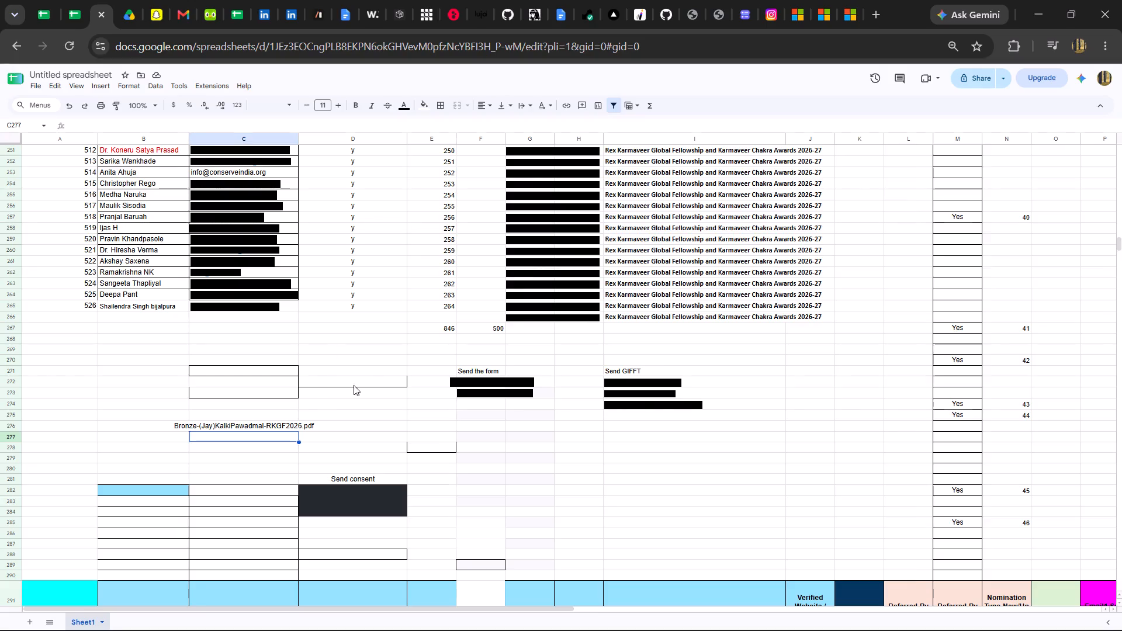
left_click(250, 424)
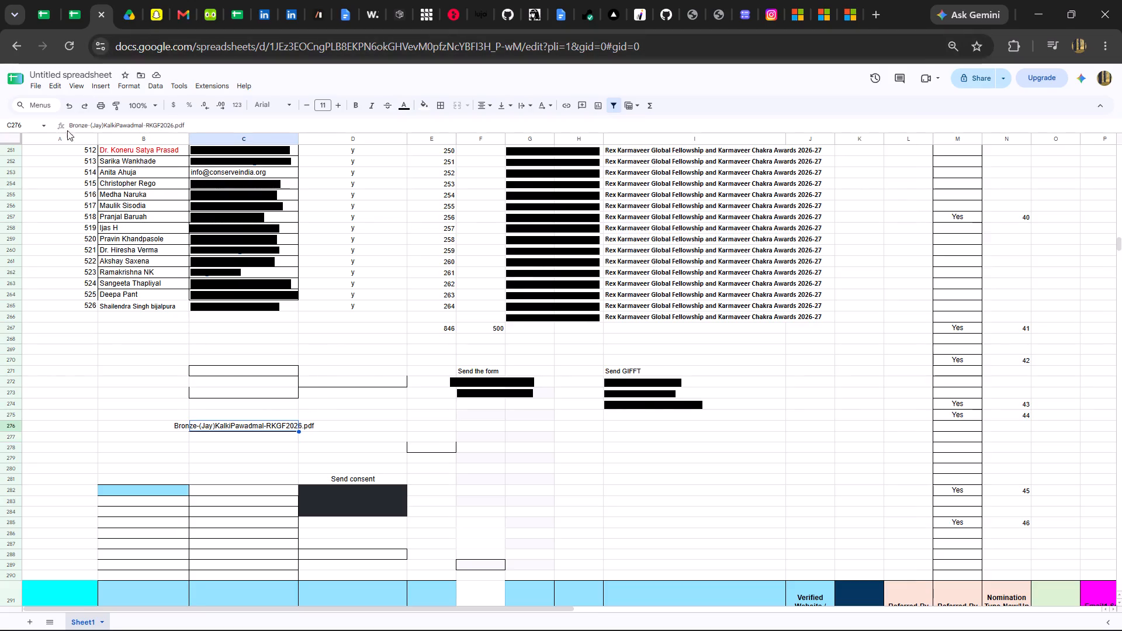
double_click(119, 126)
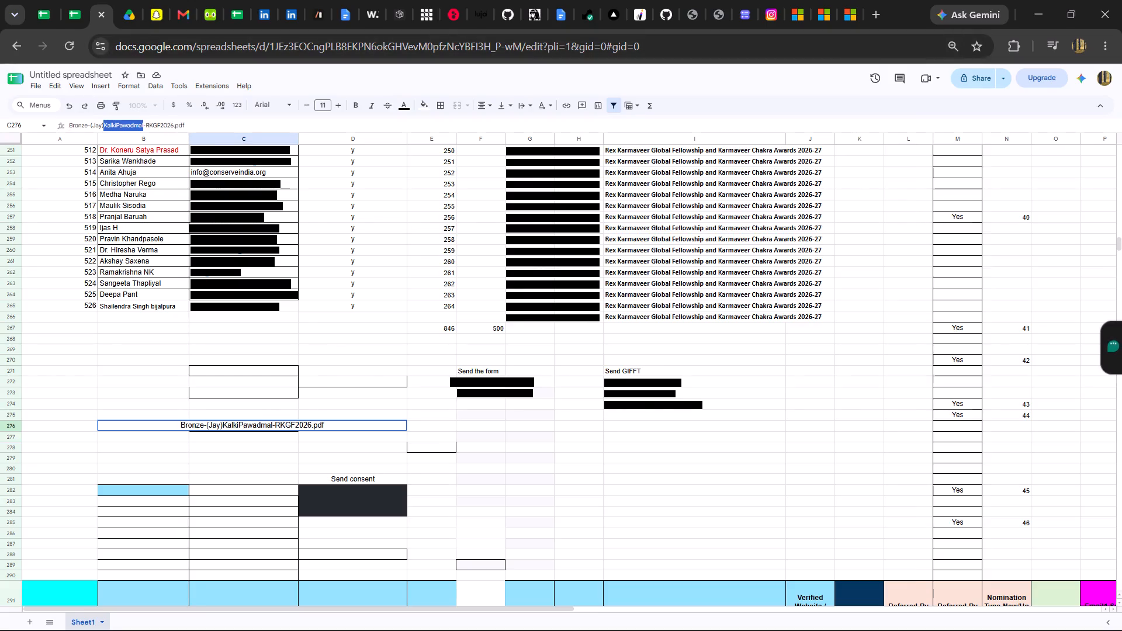
key("BackSpace")
key("BackSpace")
key("BackSpace")
key("BackSpace")
key("BackSpace")
key("BackSpace")
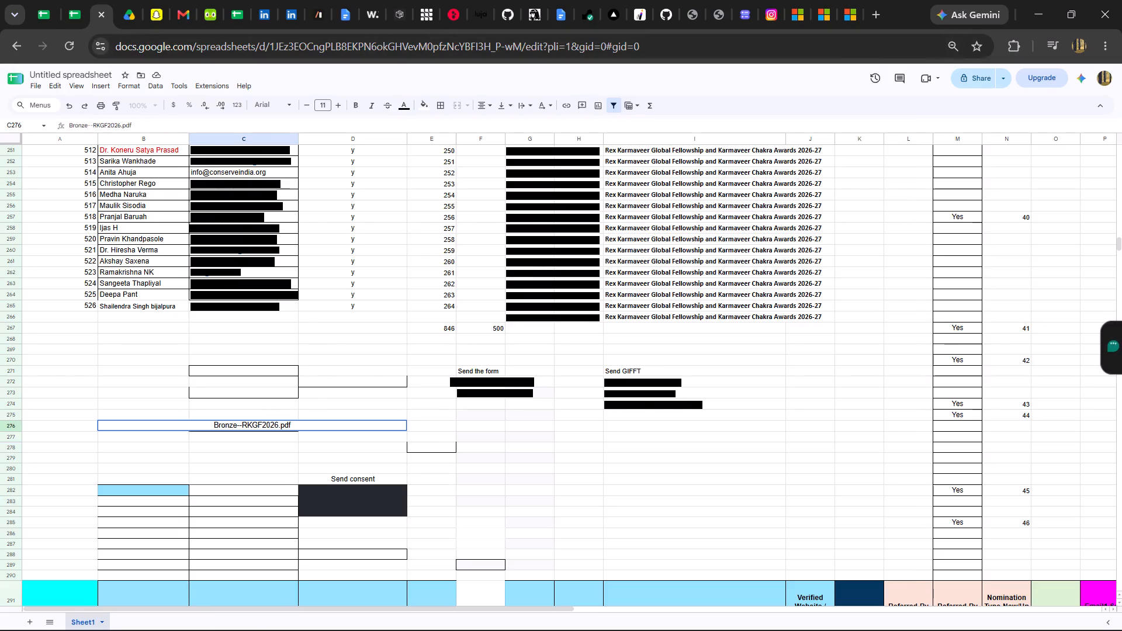
key("ctrl+v")
key("ctrl+Left")
key("BackSpace")
key("ctrl+Left")
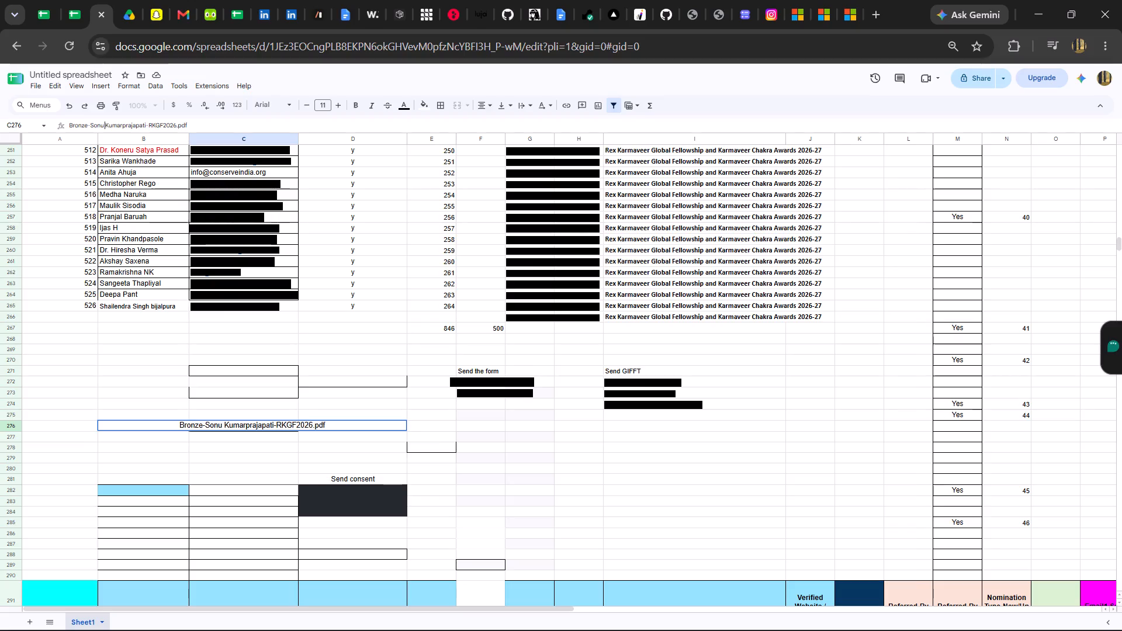
key("BackSpace")
Copy the entire PDF file name from cell C276 and return with it to the Master List RKGF 2026-27 sheet.
key("ctrl+a")
key("ctrl+c")
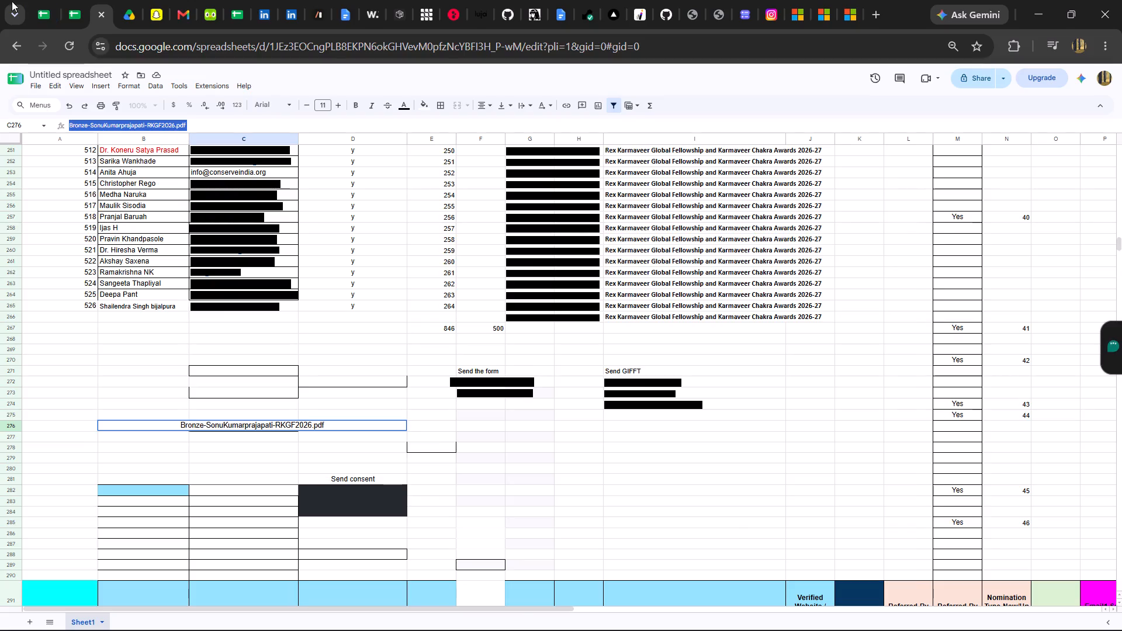
left_click(33, 16)
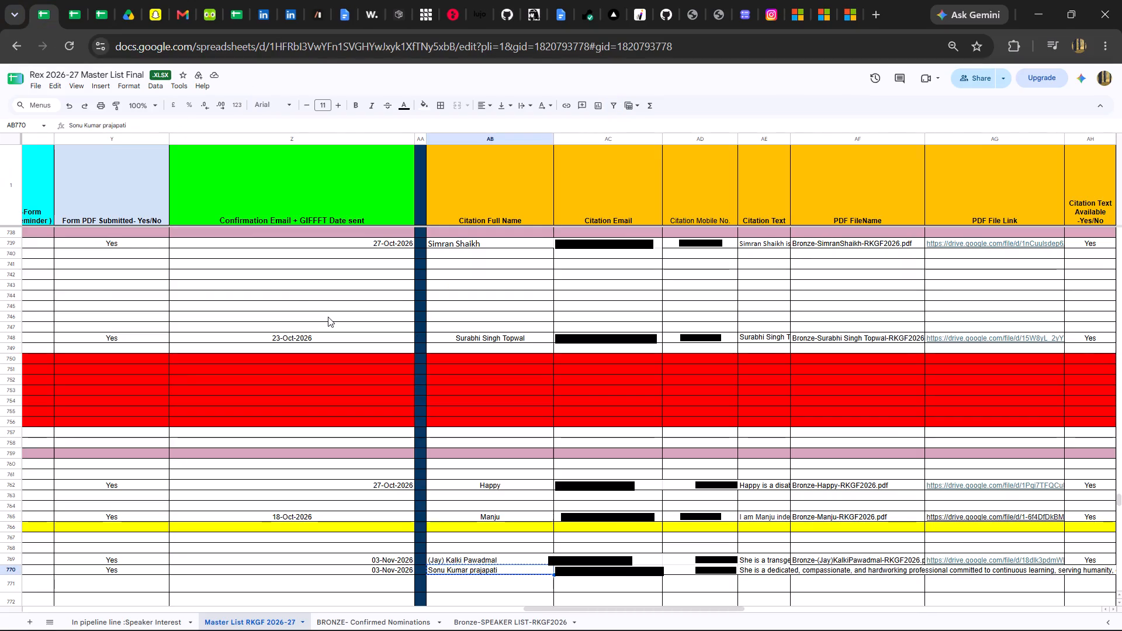
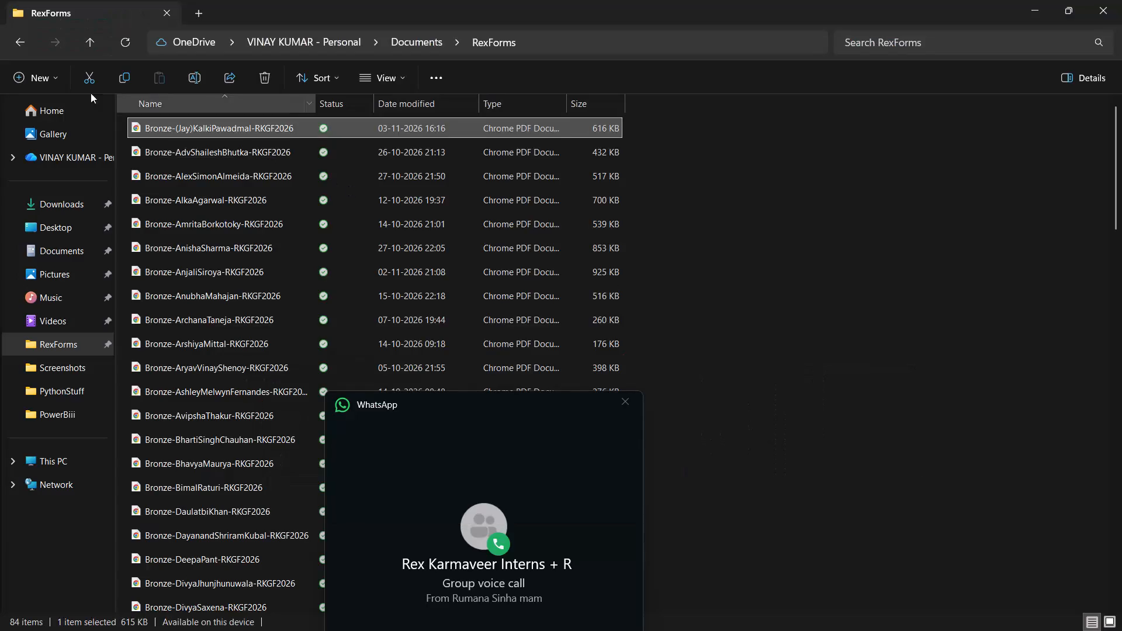
Rename the PDF RKGF 2026-27 Form (7) in Downloads with the copied nominee file name, Bronze-[nominee's name]-RKGF2026, without a typed .pdf ending.
left_click(63, 203)
left_click(192, 149)
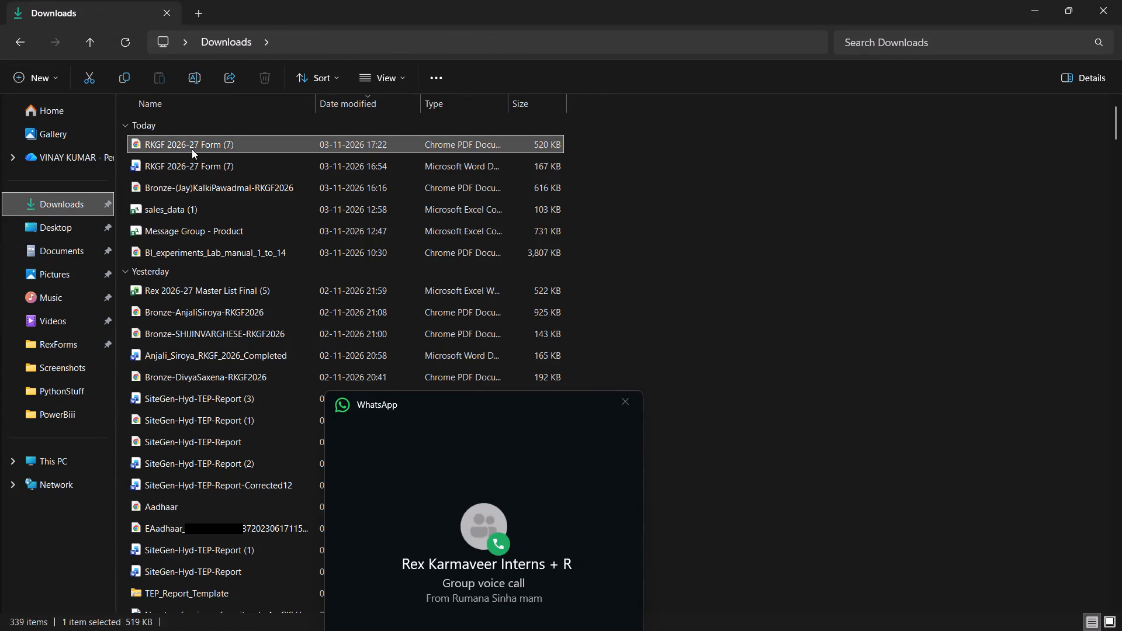
right_click(192, 149)
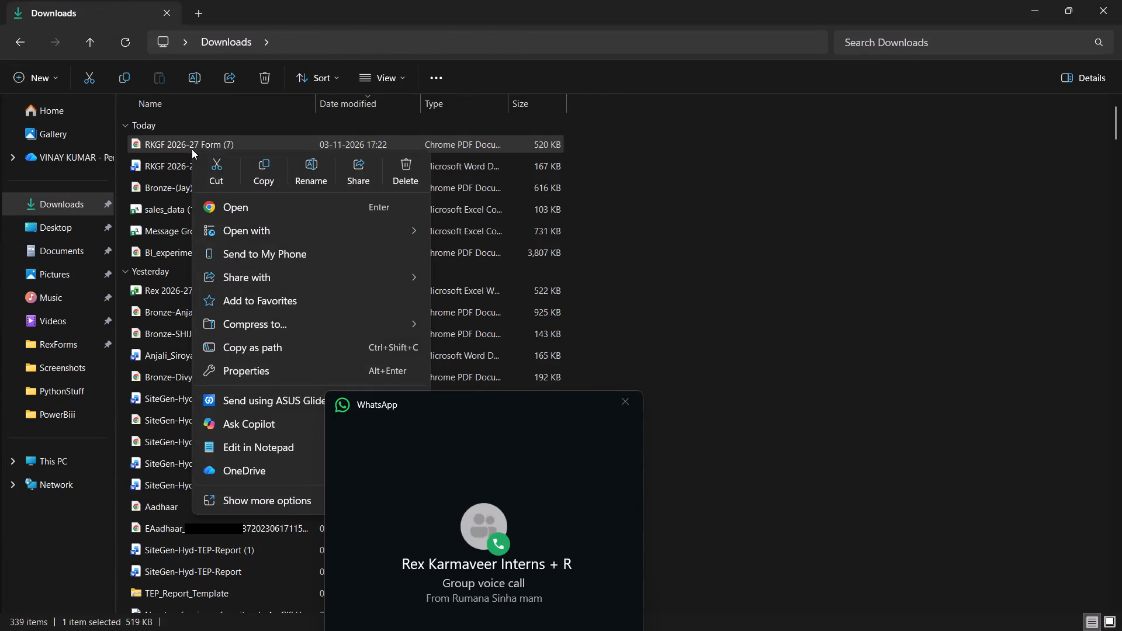
left_click(309, 172)
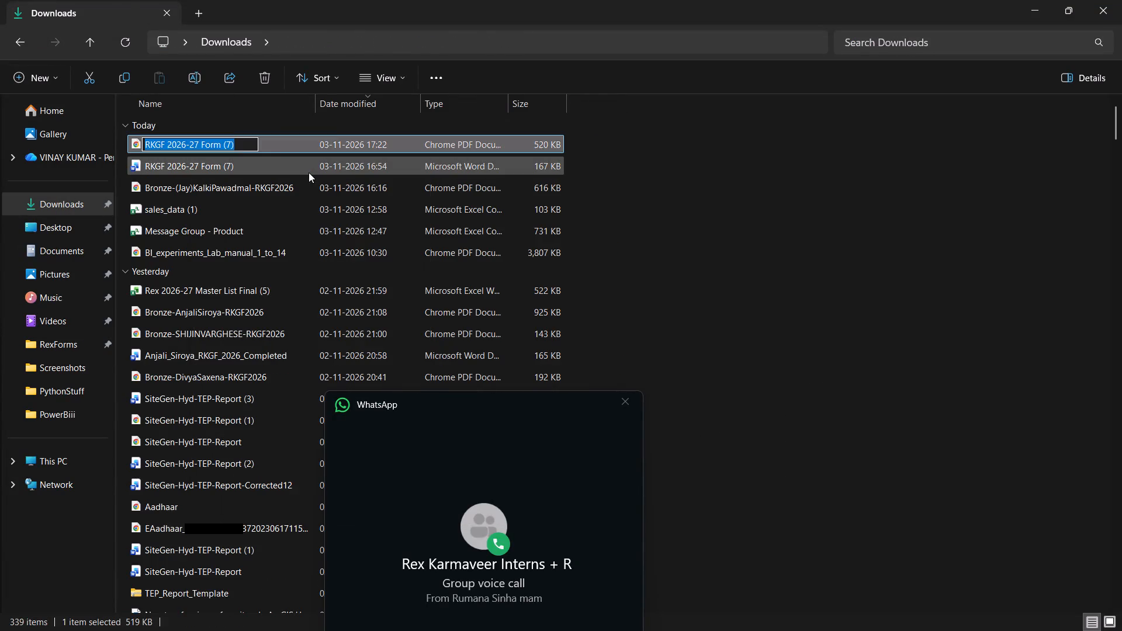
key("ctrl+v")
key("BackSpace")
key("BackSpace")
key("BackSpace")
key("BackSpace")
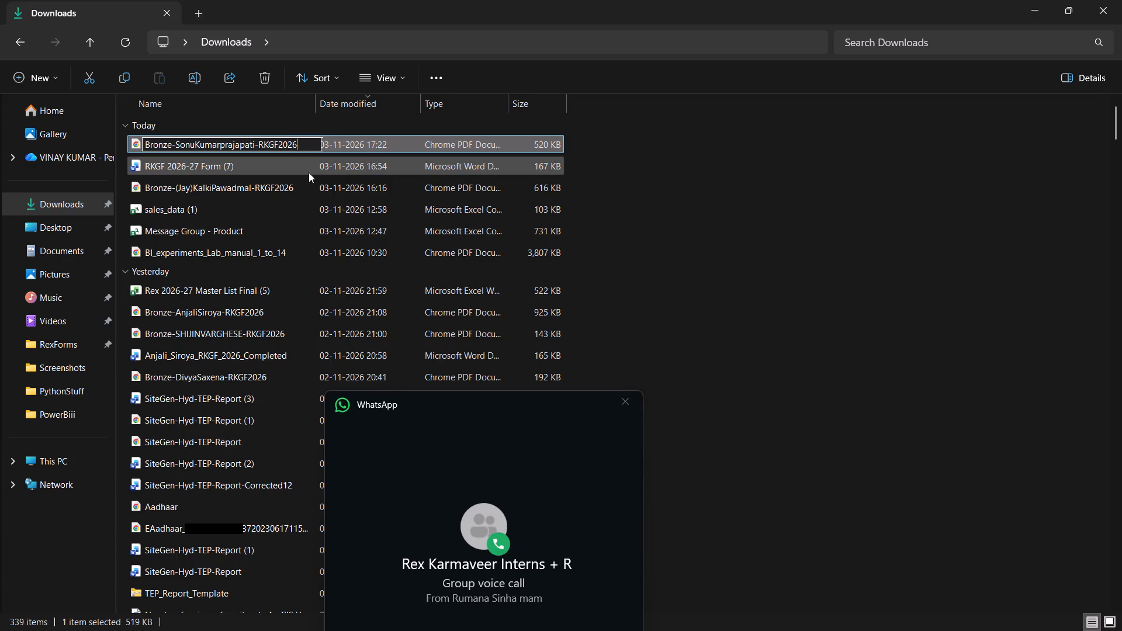
key("Return")
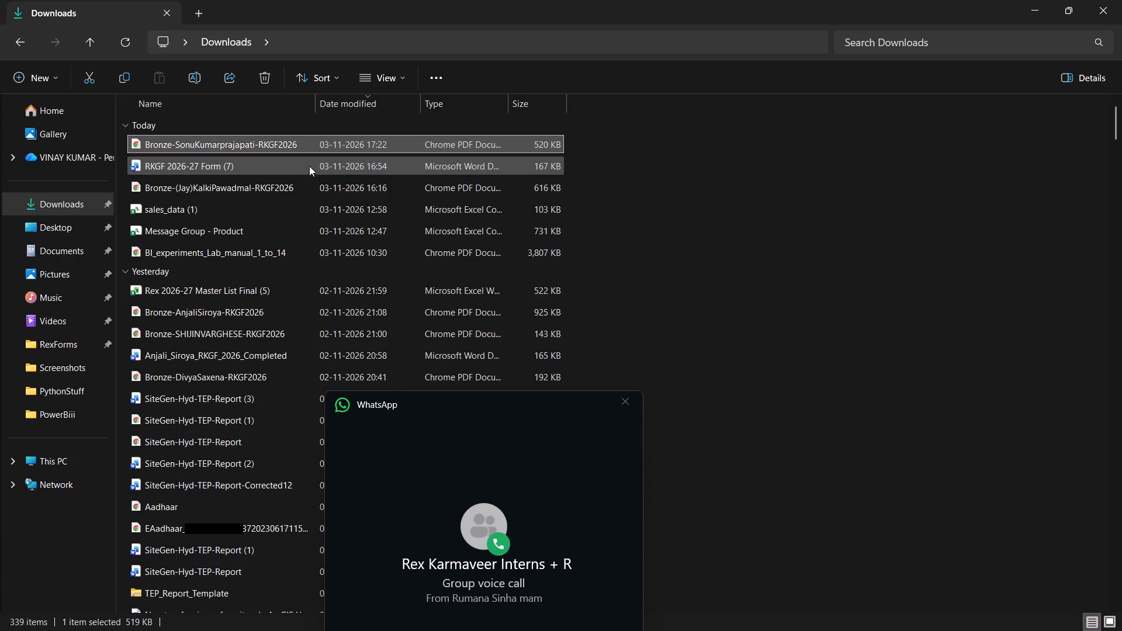
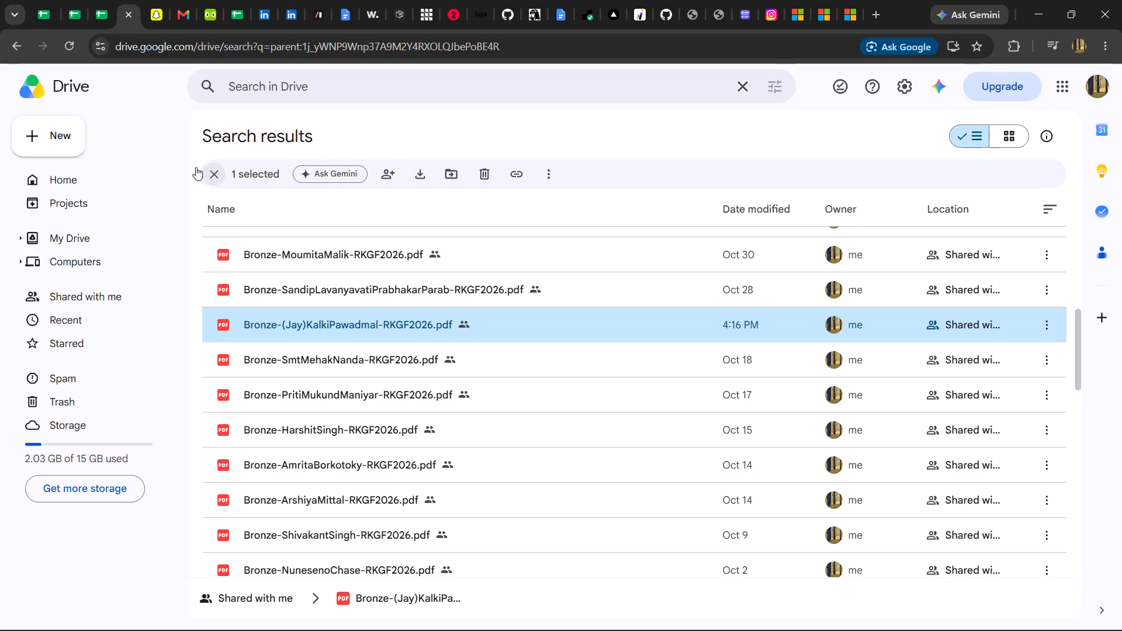
Start a file upload into the shared Bronze folder in Google Drive for the nominee's renamed form PDF.
scroll(307, 262, "right", 7)
left_click(43, 6)
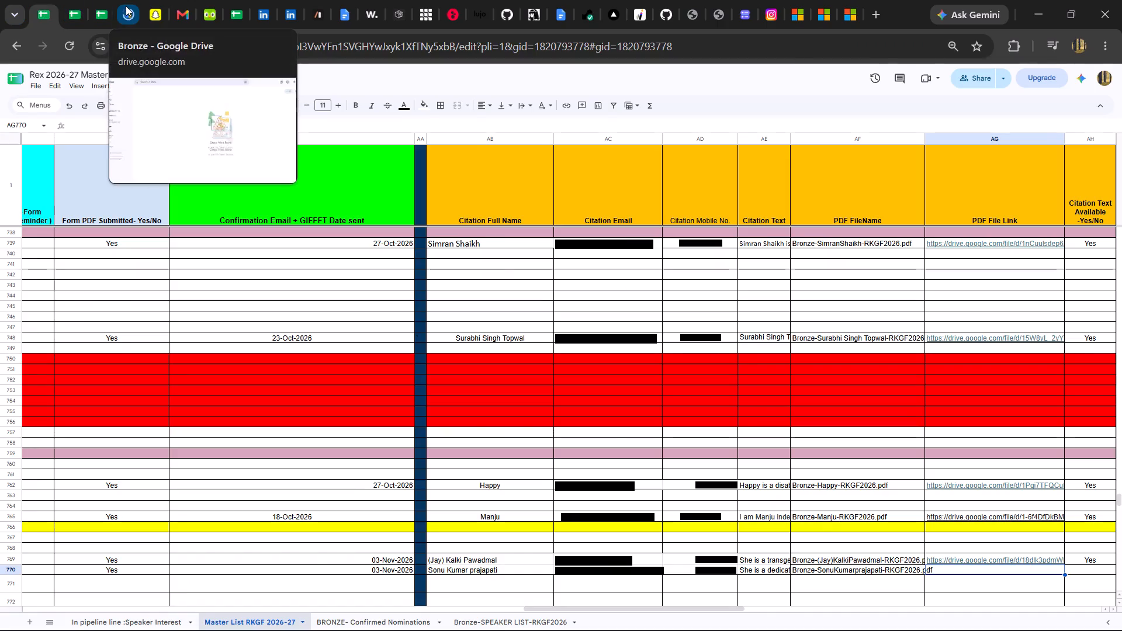
left_click(126, 6)
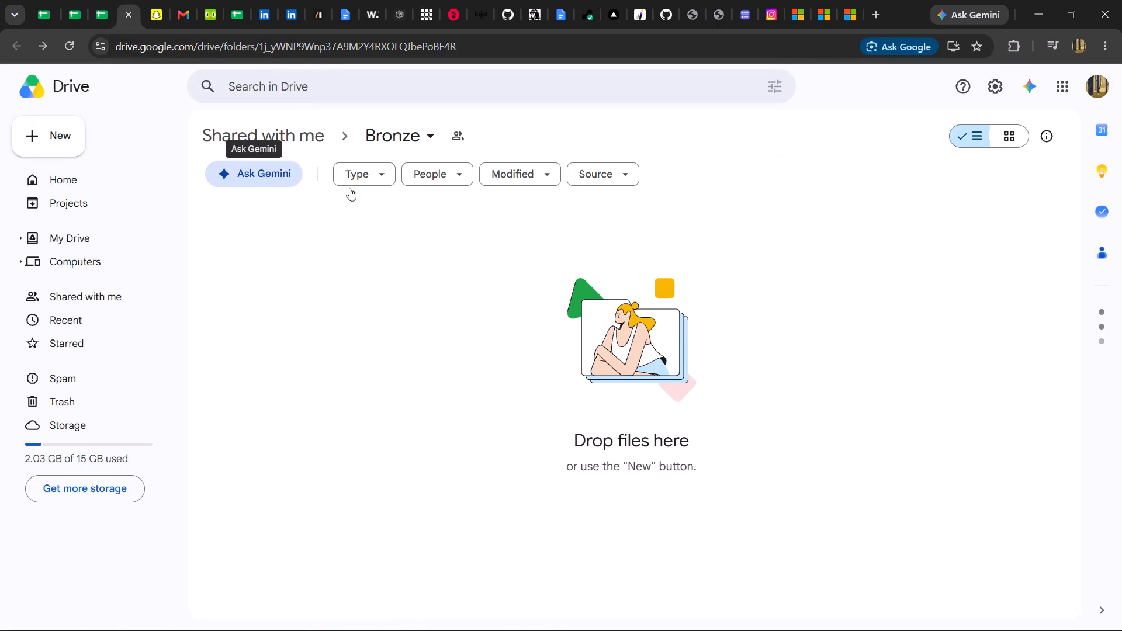
right_click(335, 238)
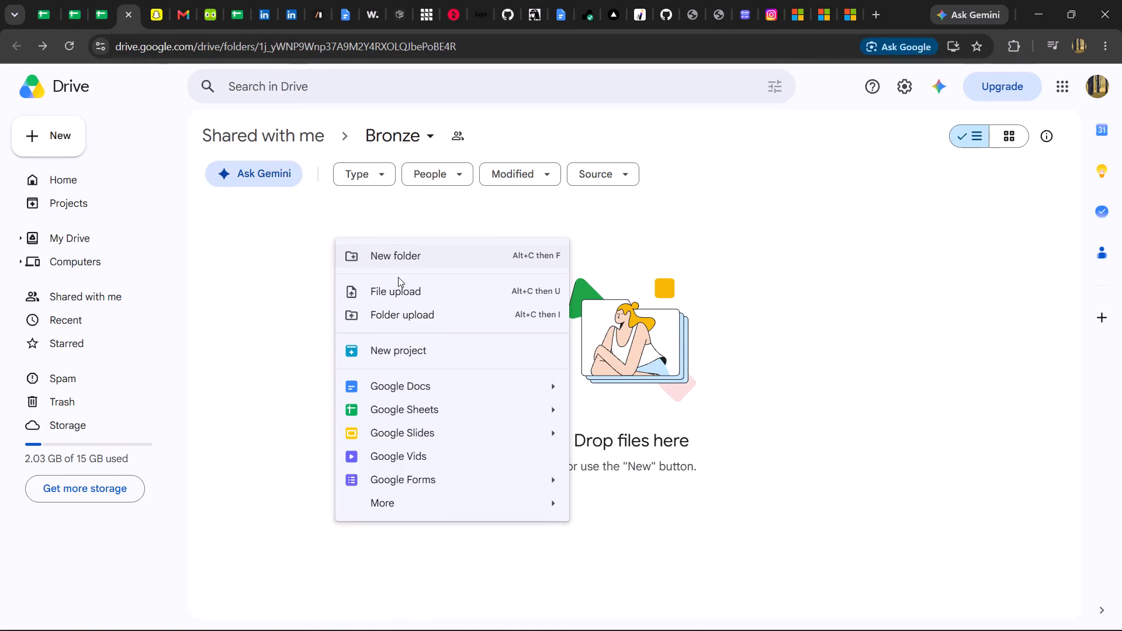
left_click(401, 285)
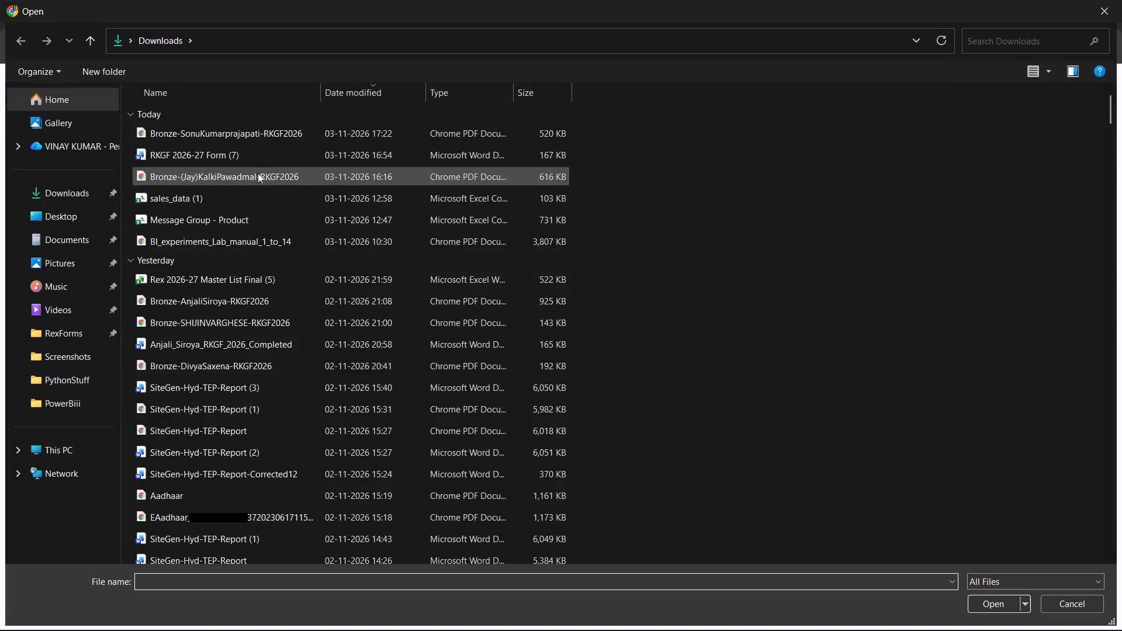
left_click(240, 144)
left_click(245, 136)
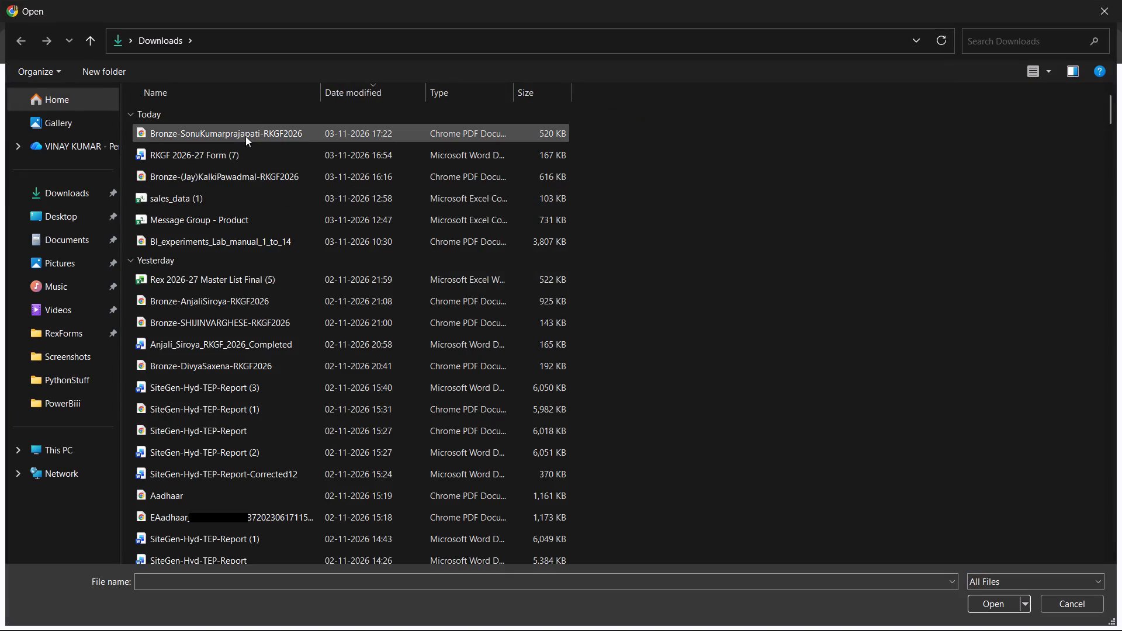
key("Return")
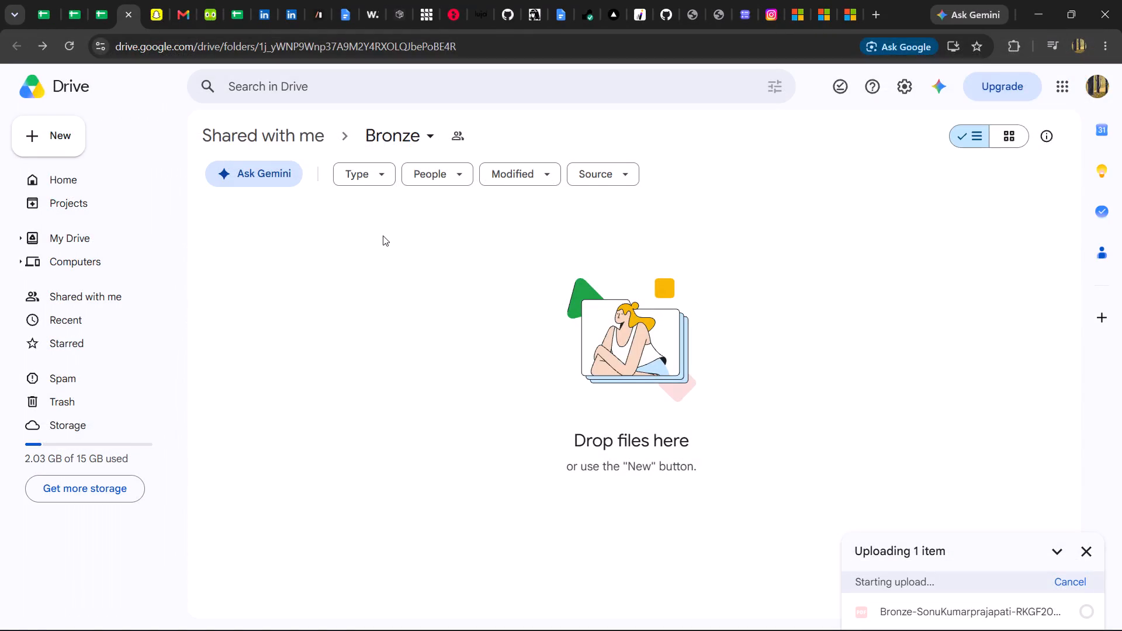
Copy the nominee's Bronze RKGF2026 form PDF from Downloads into the RexForms folder in File Explorer.
key("alt+Tab")
key("alt+Tab")
key("alt+Tab")
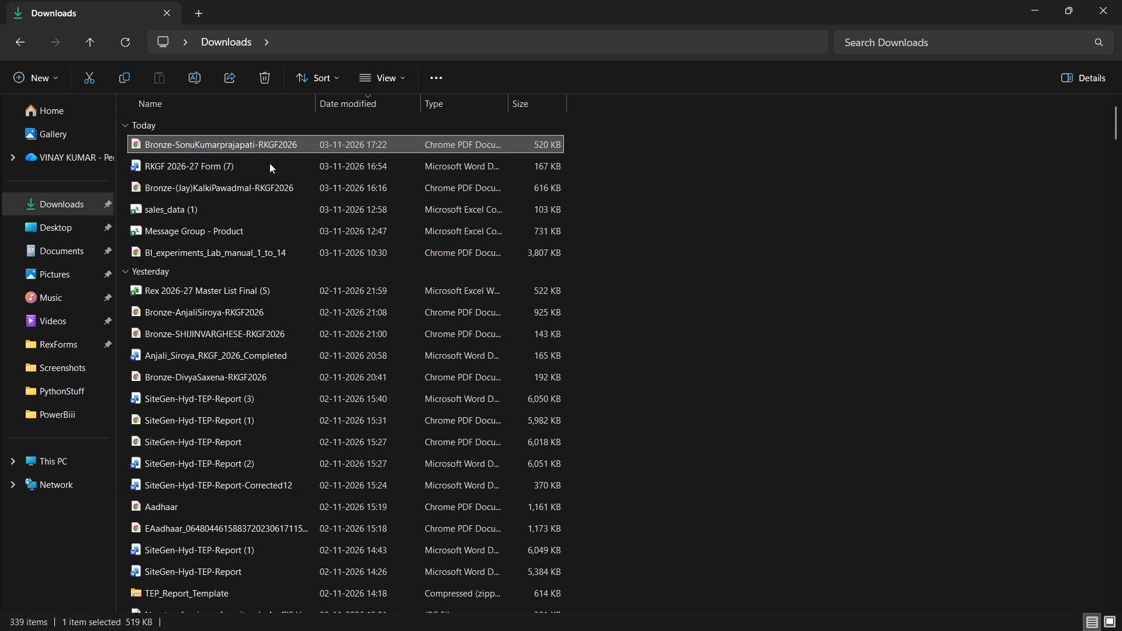
key("ctrl+c")
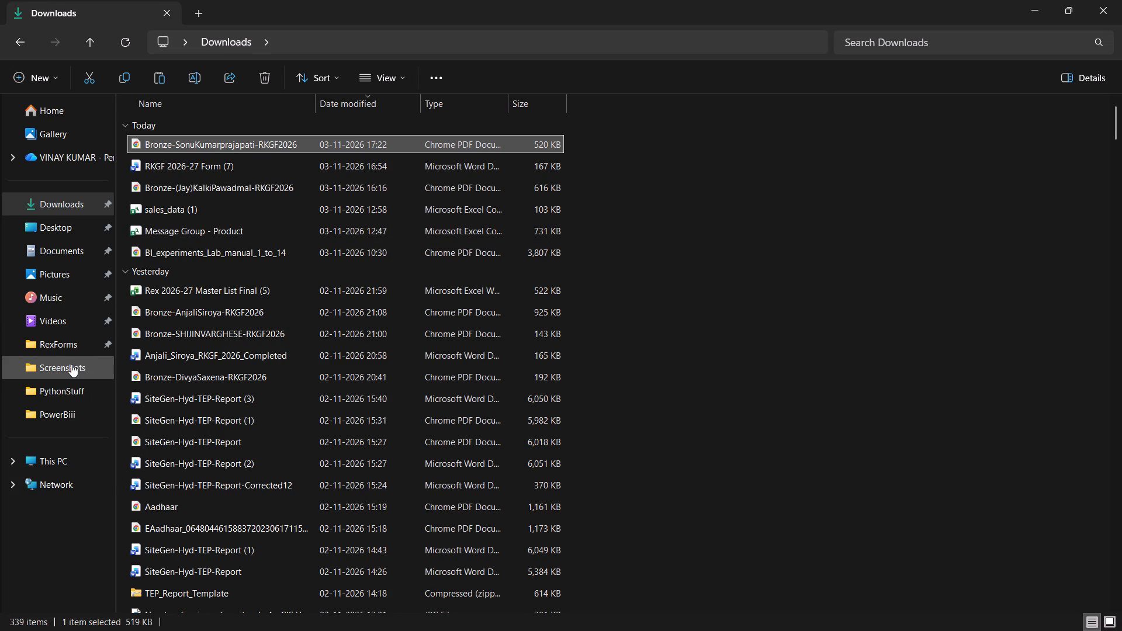
left_click(61, 342)
key("ctrl+v")
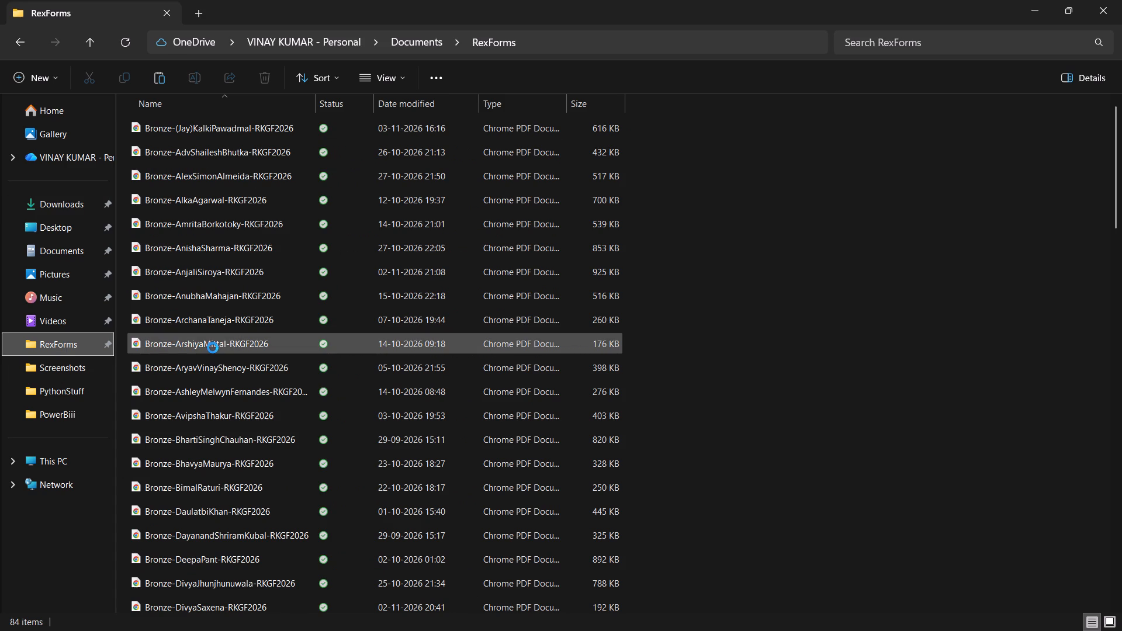
Copy the sharing link of the nominee's newly uploaded PDF in the Drive Bronze folder.
key("alt+Tab")
scroll(424, 346, "left", 6)
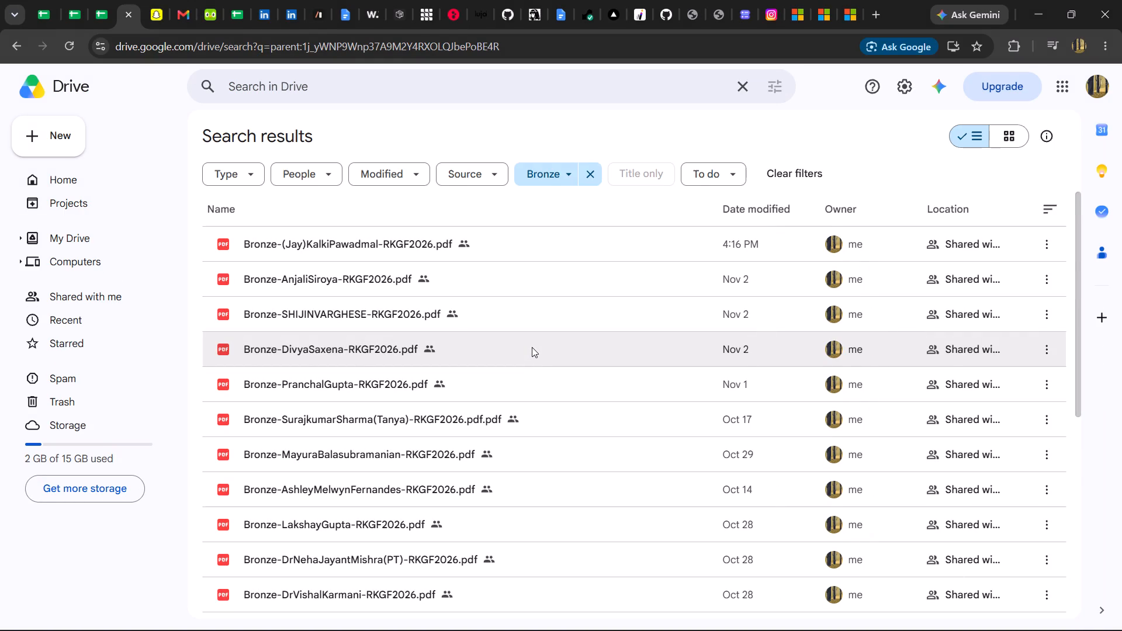
scroll(532, 347, "down", 4)
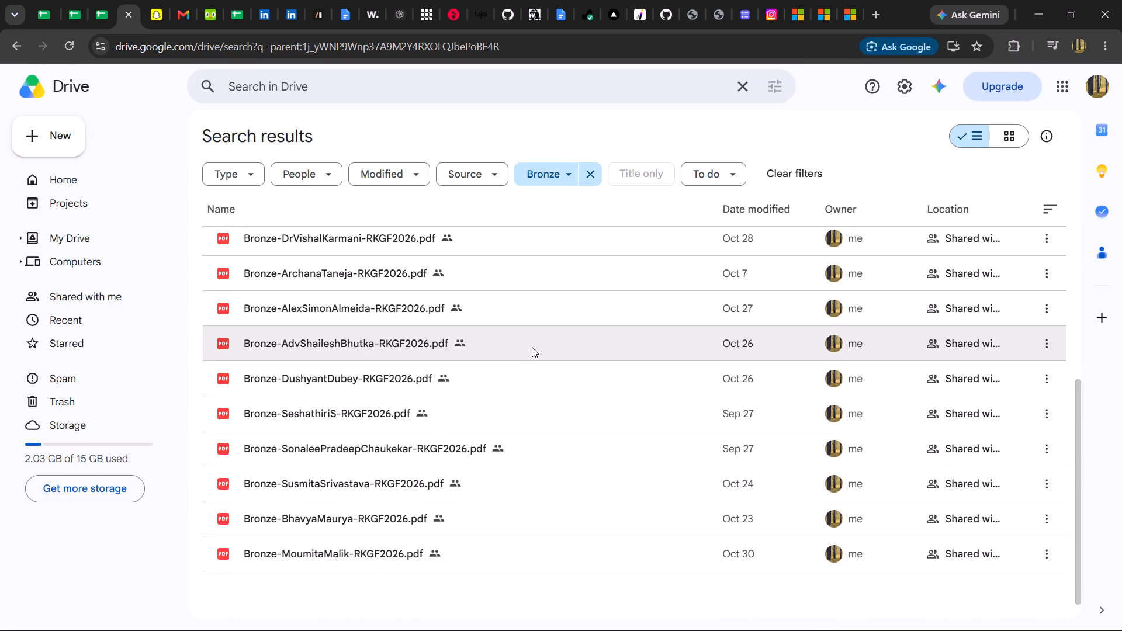
scroll(532, 347, "down", 1)
scroll(532, 347, "up", 6)
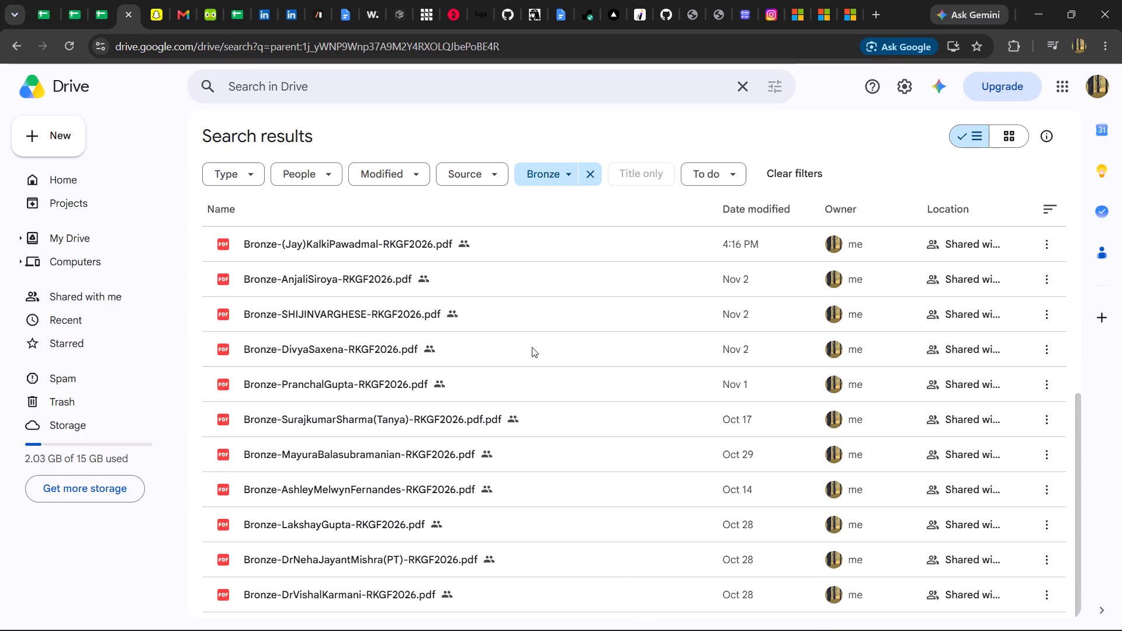
scroll(532, 347, "down", 4)
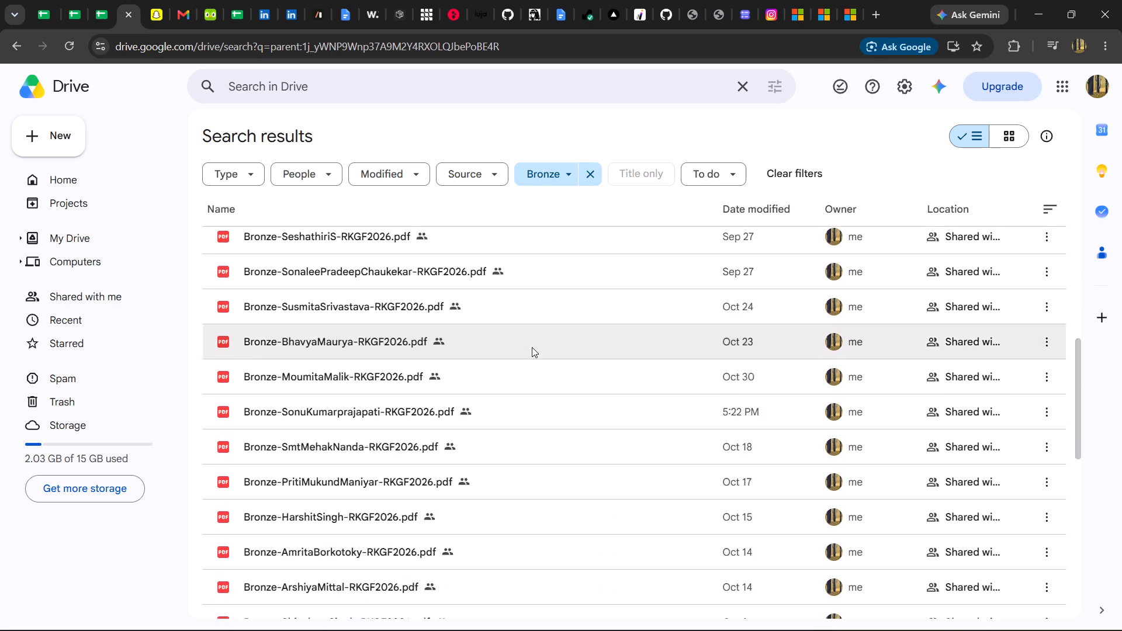
scroll(532, 347, "down", 1)
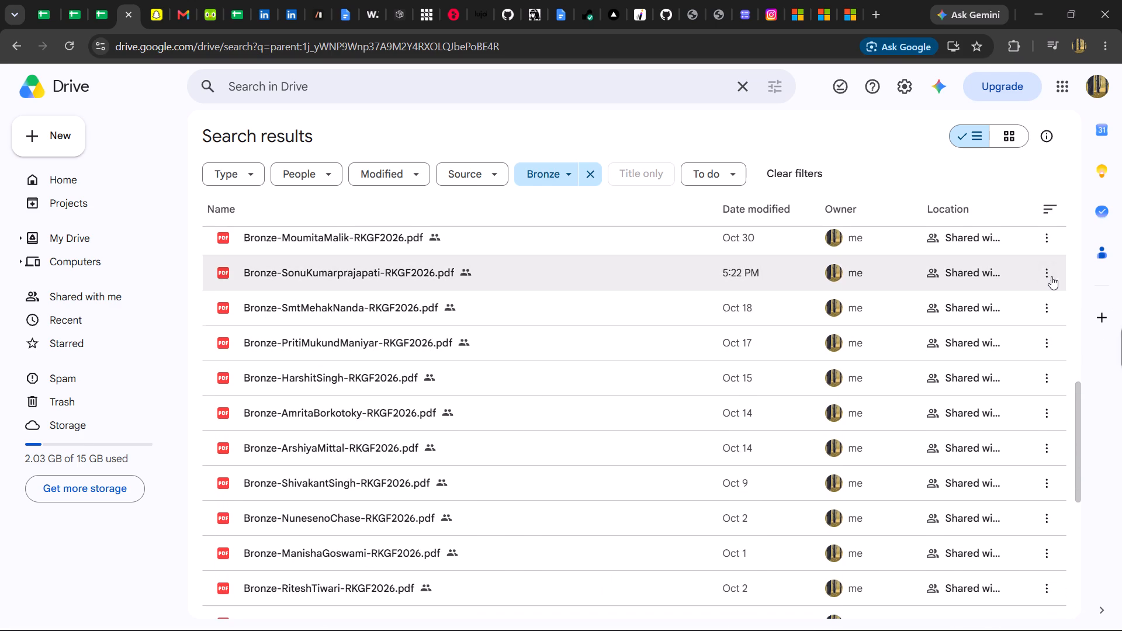
left_click(1049, 275)
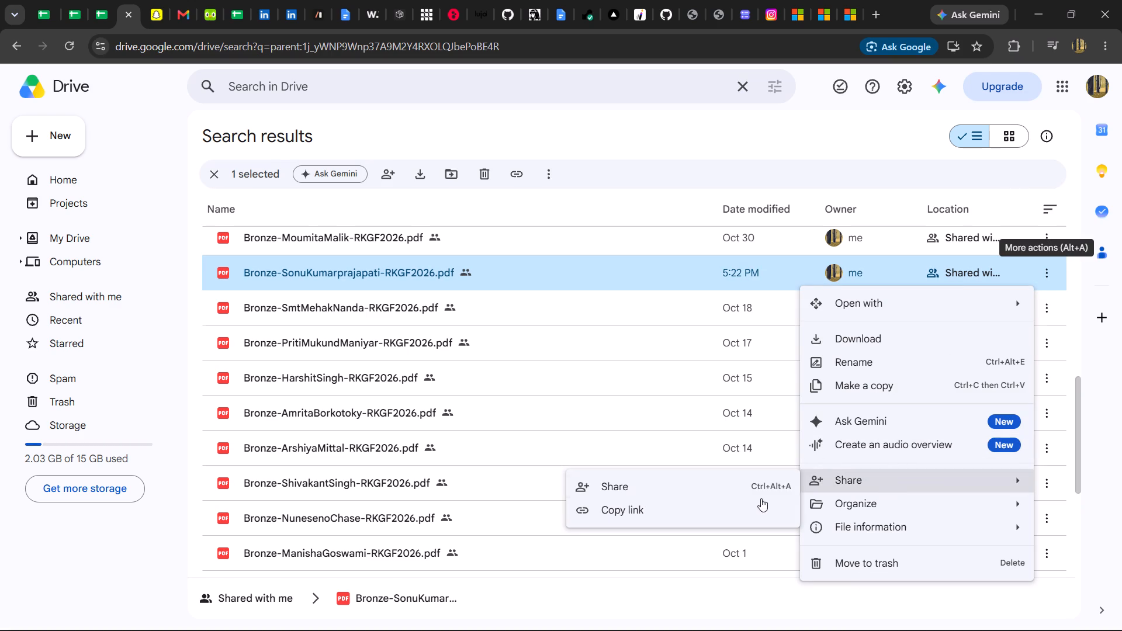
left_click(739, 510)
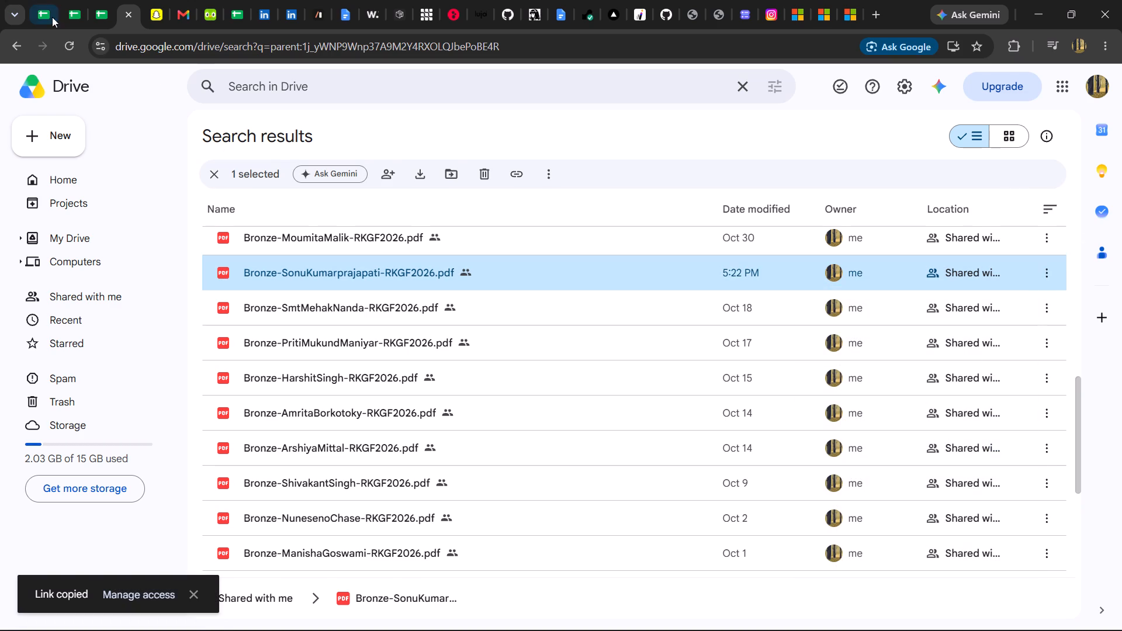
In the master list's row 770, paste the PDF File Link and enter Yes for Citation Text Available.
left_click(30, 0)
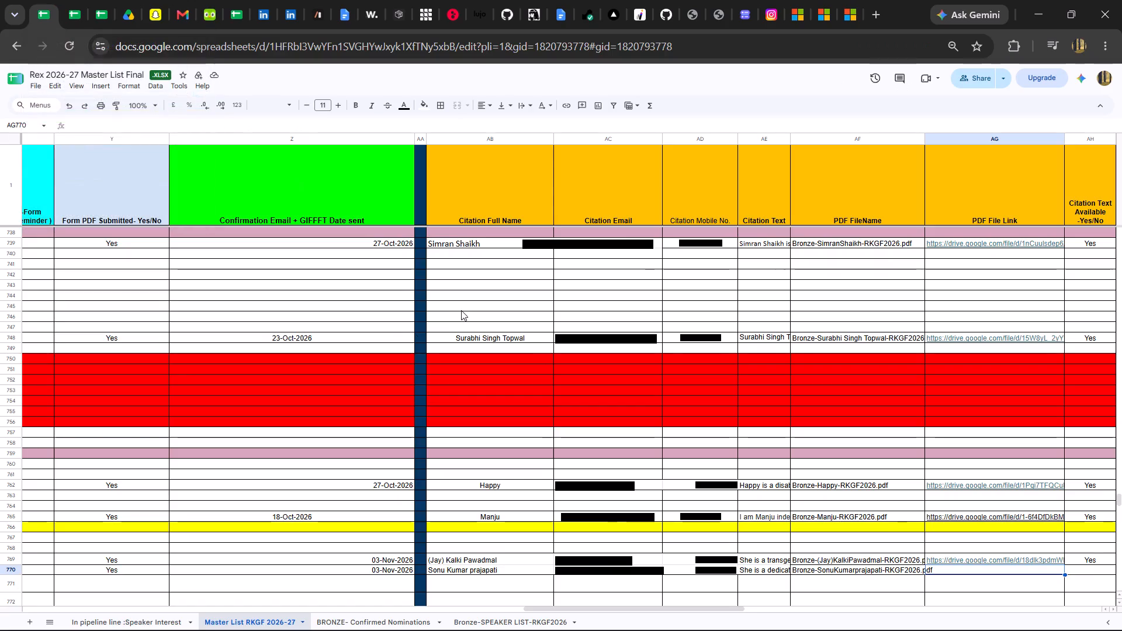
key("ctrl+v")
key("Right")
type("Yes")
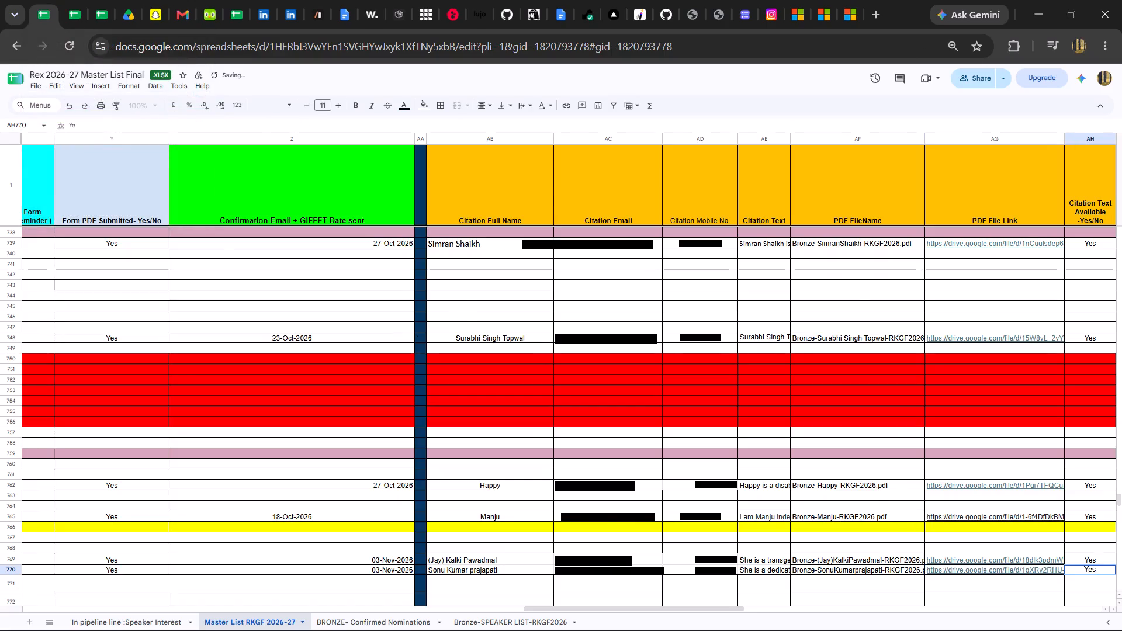
Enter 03-Nov-2026 as the Certificate Link Sent date and Yes for Certificate Link Sent in row 770.
key("Right")
key("Right")
key("Right")
key("Right")
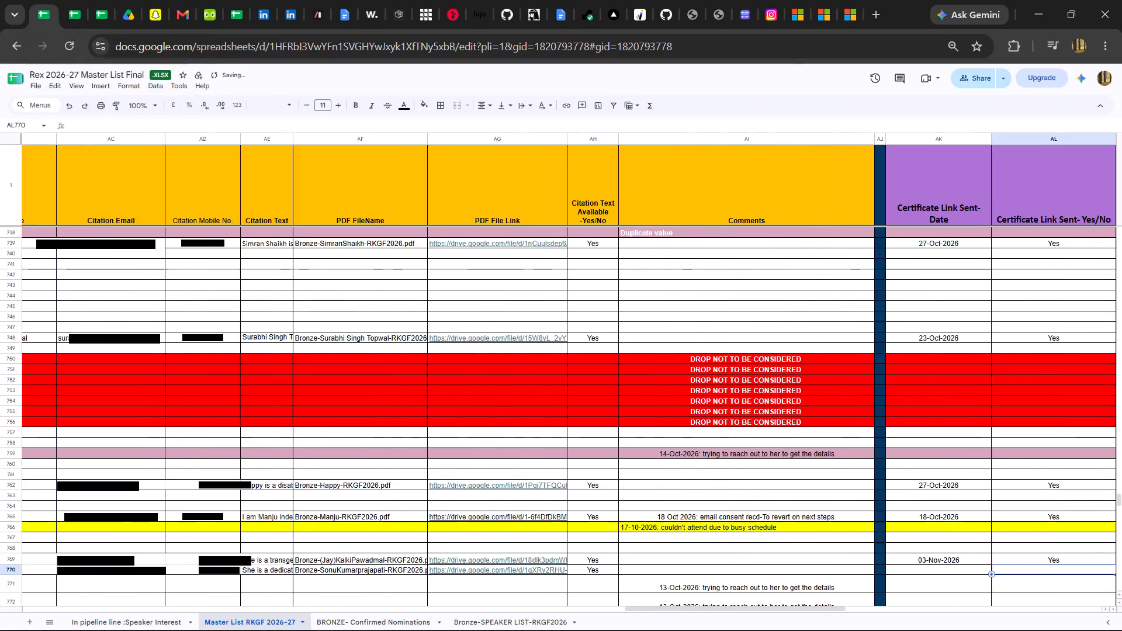
key("Left")
type("03-")
key("n")
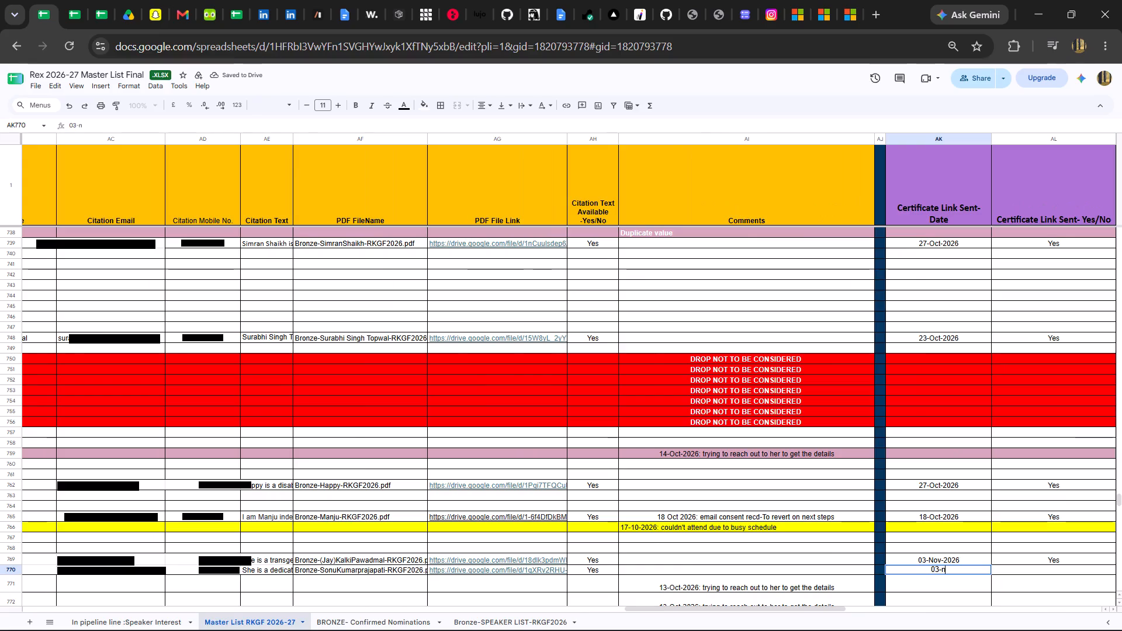
key("BackSpace")
type("Nov-2026")
key("Right")
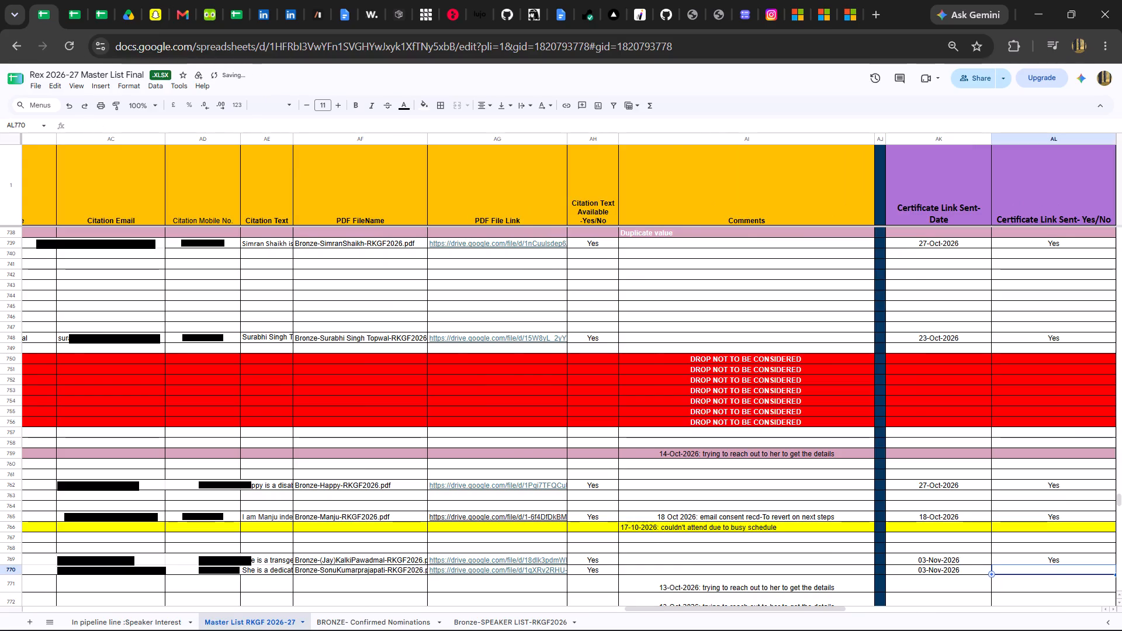
type("Yes")
key("Right")
key("Right")
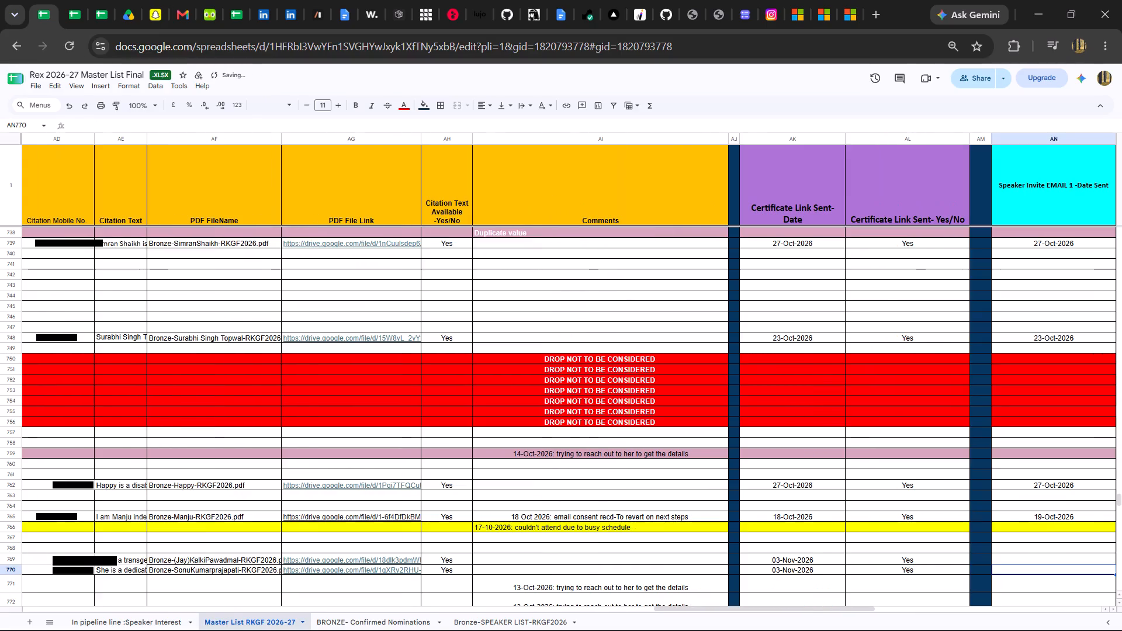
Copy row 770's Citation Email into the first cell under Send GIFFT in the Untitled spreadsheet.
key("Left")
key("Left")
key("Left")
key("Left")
key("Left")
key("Left")
key("Left")
key("Left")
key("Left")
key("Left")
key("Left")
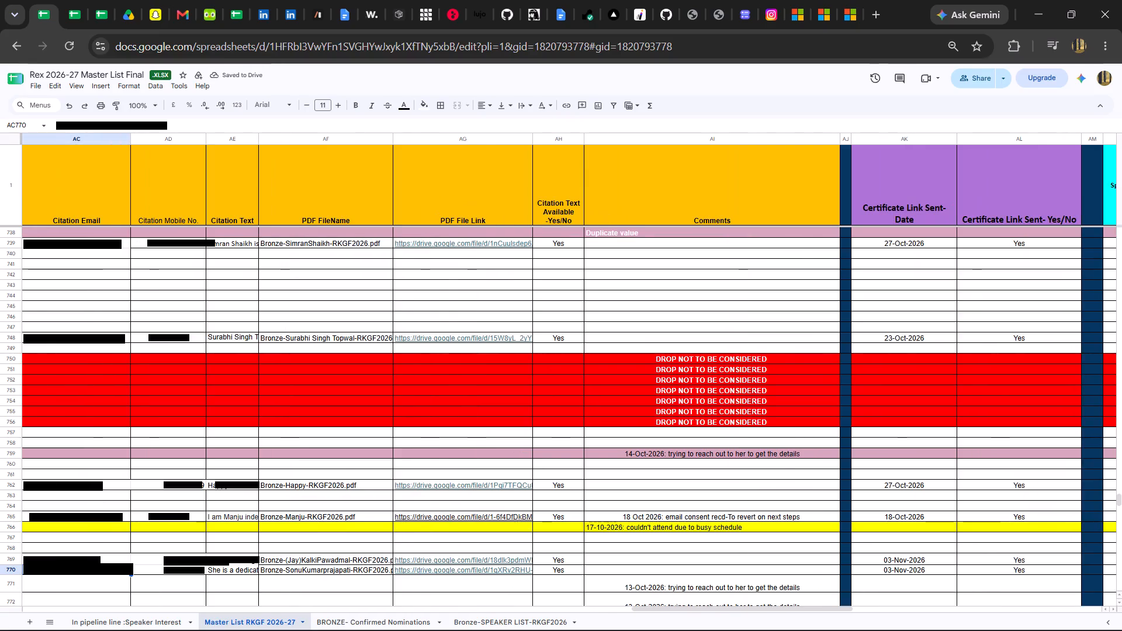
key("ctrl+c")
scroll(461, 310, "right", 1)
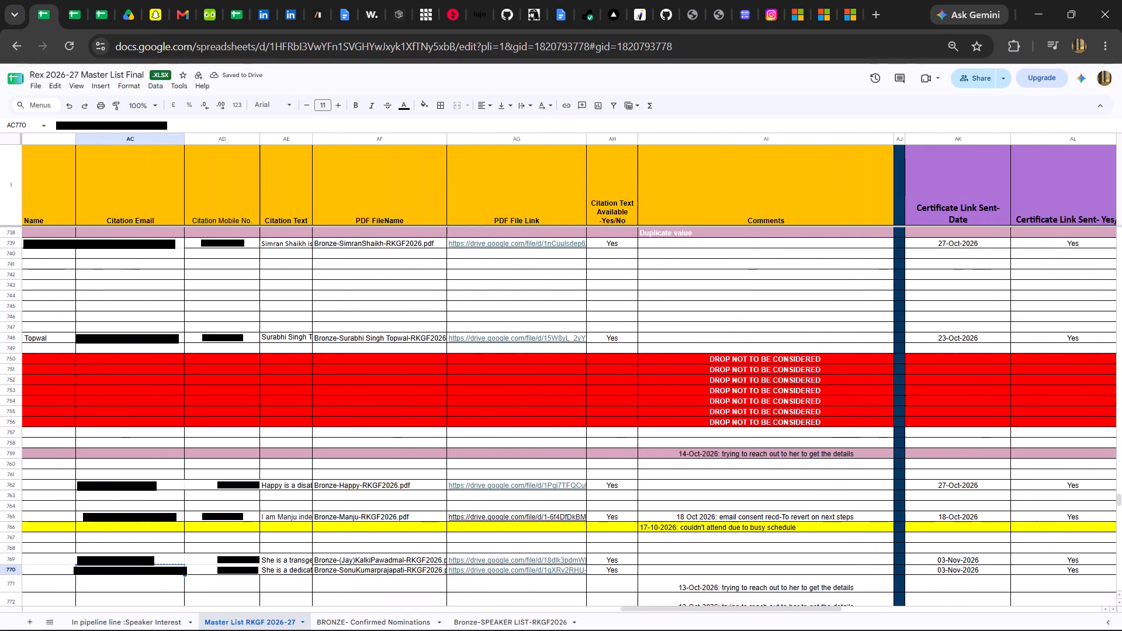
scroll(461, 310, "right", 1)
left_click(95, 8)
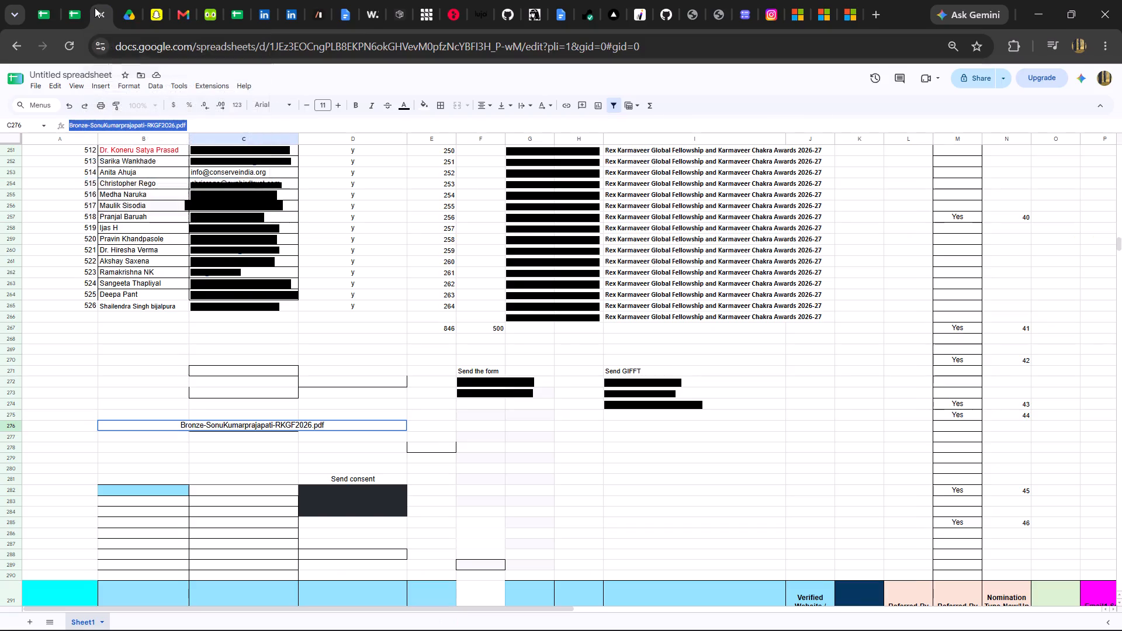
left_click_drag(640, 404, 638, 386)
key("ctrl+v")
Clear the two old email entries in cells I273 and I274 of the Send GIFFT list.
left_click(638, 395)
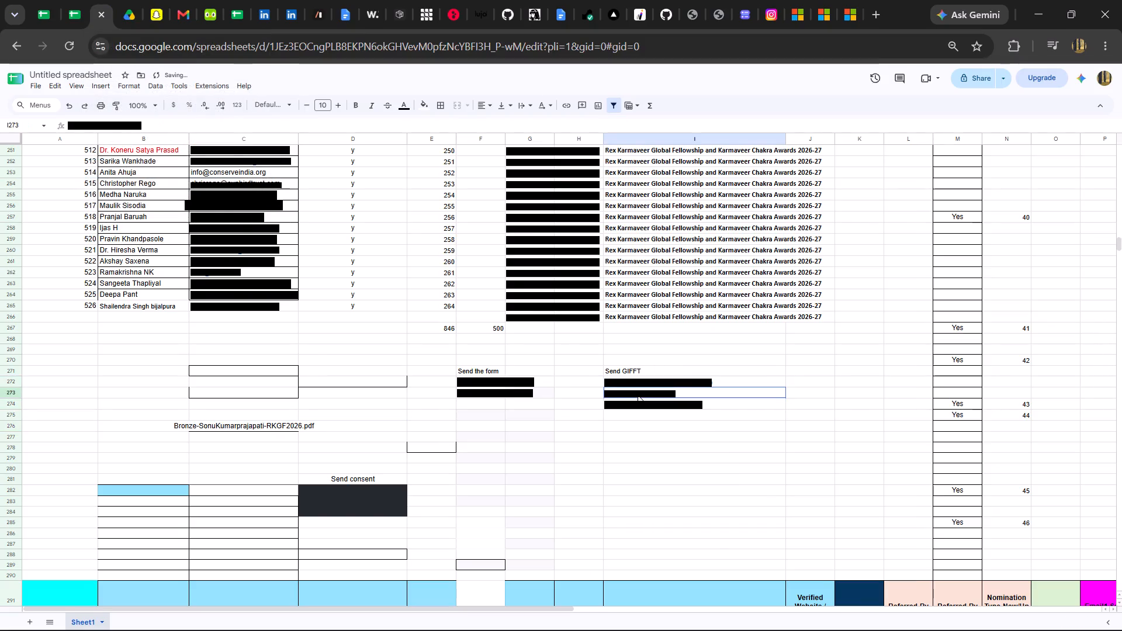
key("BackSpace")
key("Down")
key("BackSpace")
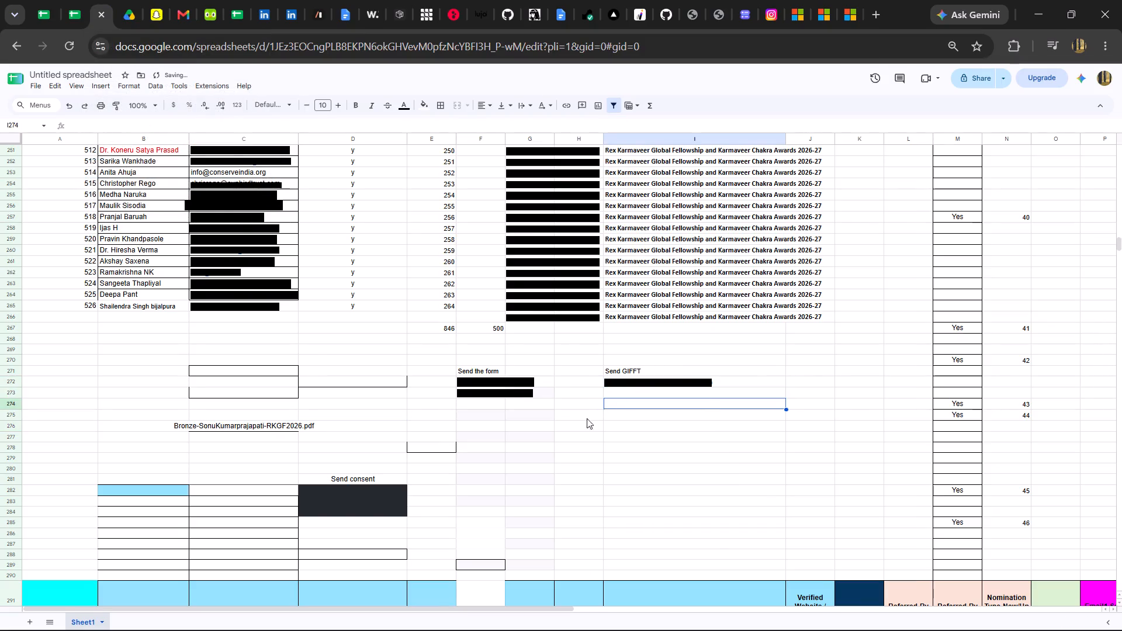
Copy the Citation Mobile No. from master list row 770 into cell E126 of the BRONZE- Confirmed Nominations sheet.
left_click(41, 4)
scroll(490, 258, "right", 1)
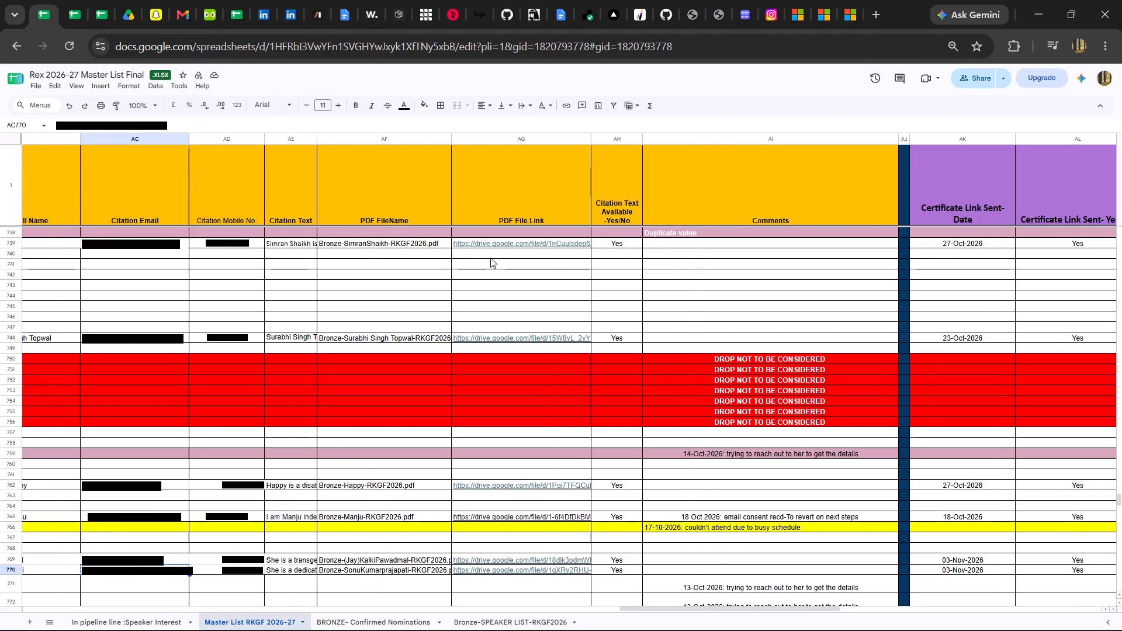
scroll(490, 258, "right", 1)
scroll(313, 318, "down", 1)
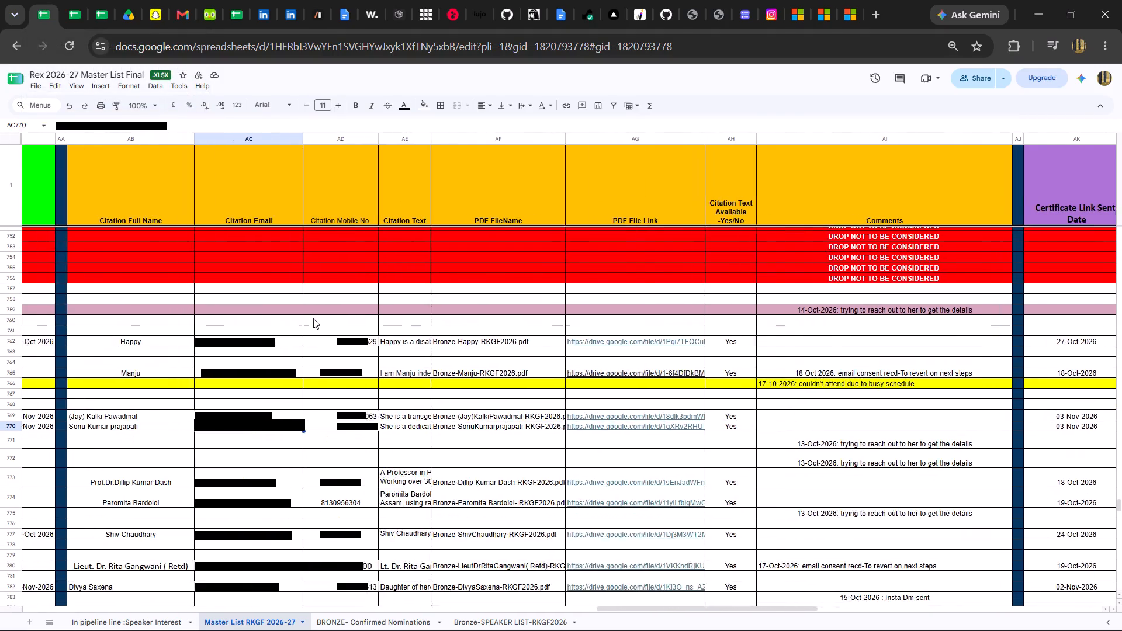
scroll(313, 318, "down", 1)
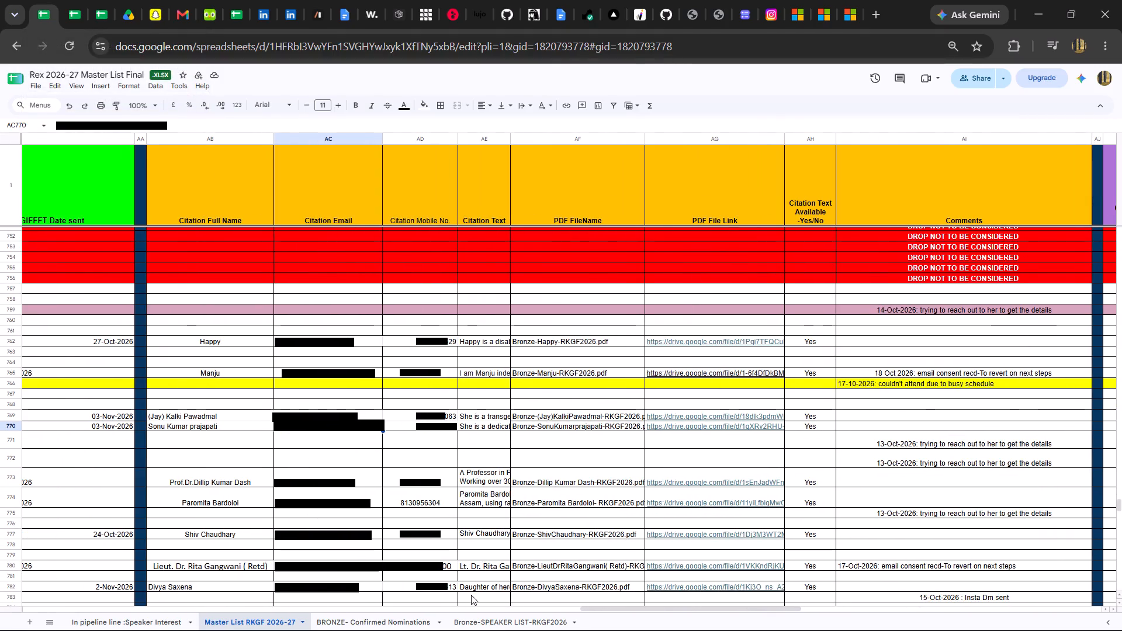
left_click(483, 616)
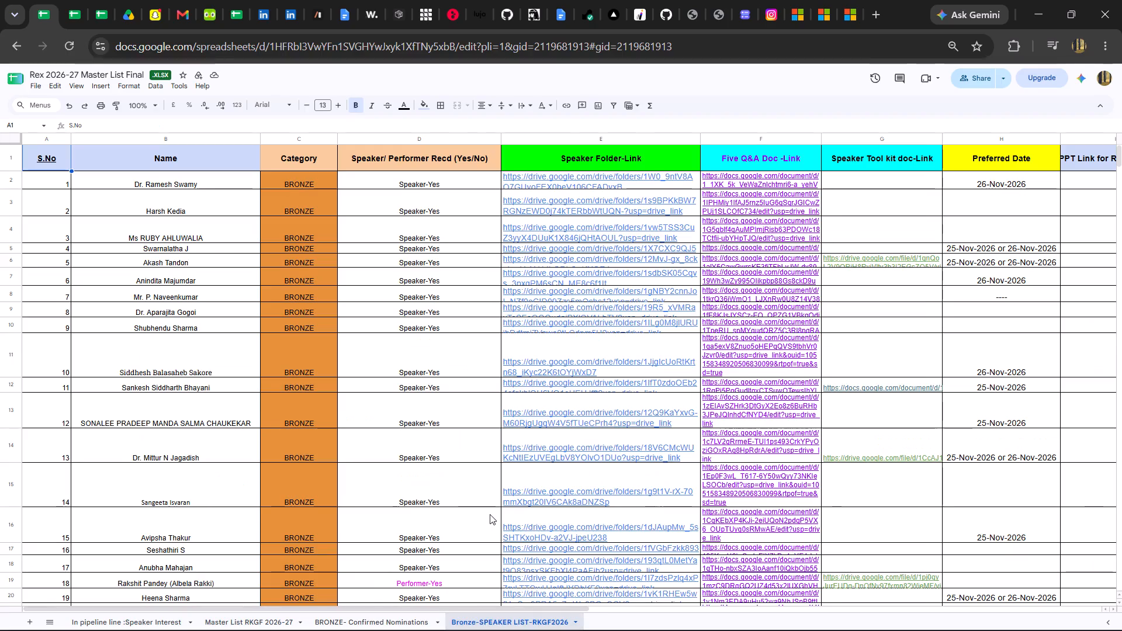
left_click(347, 620)
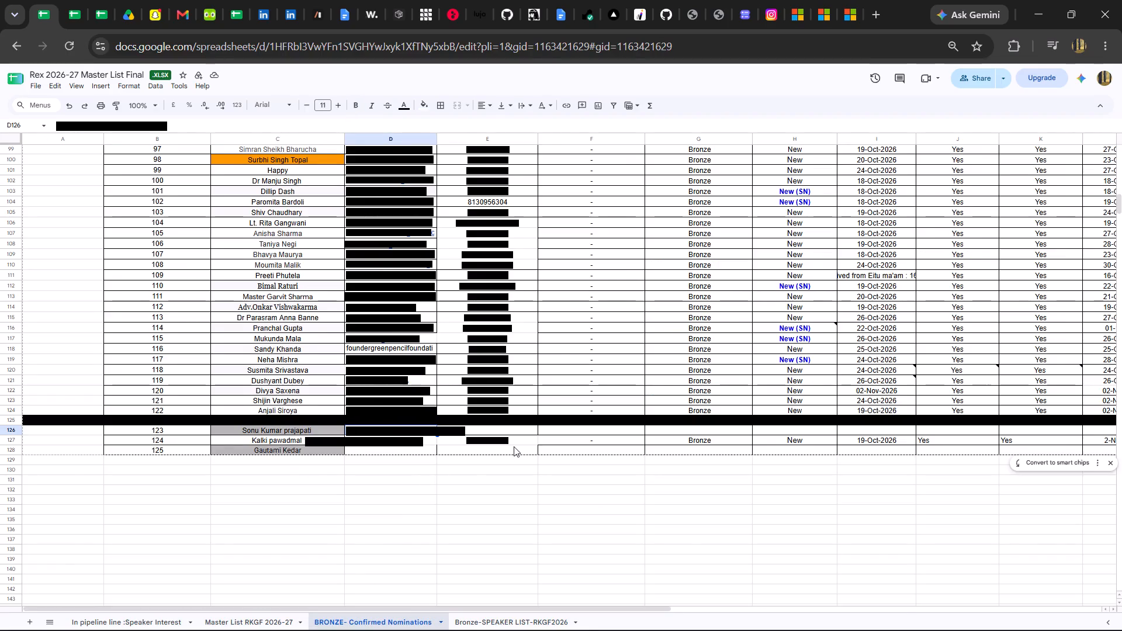
scroll(514, 446, "left", 1)
left_click(249, 623)
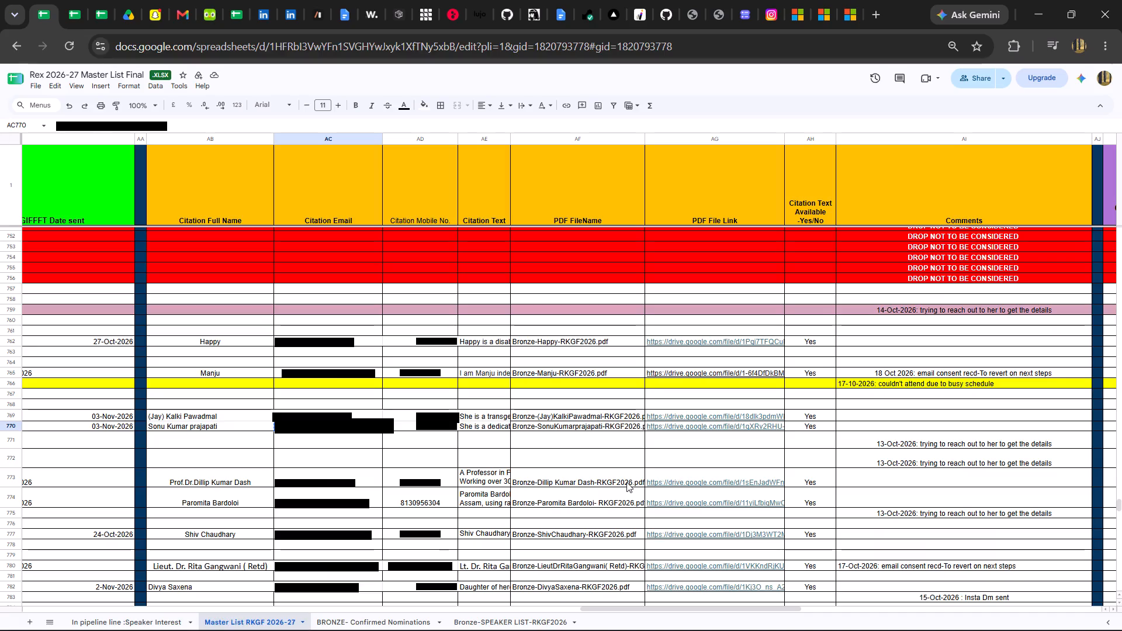
key("Right")
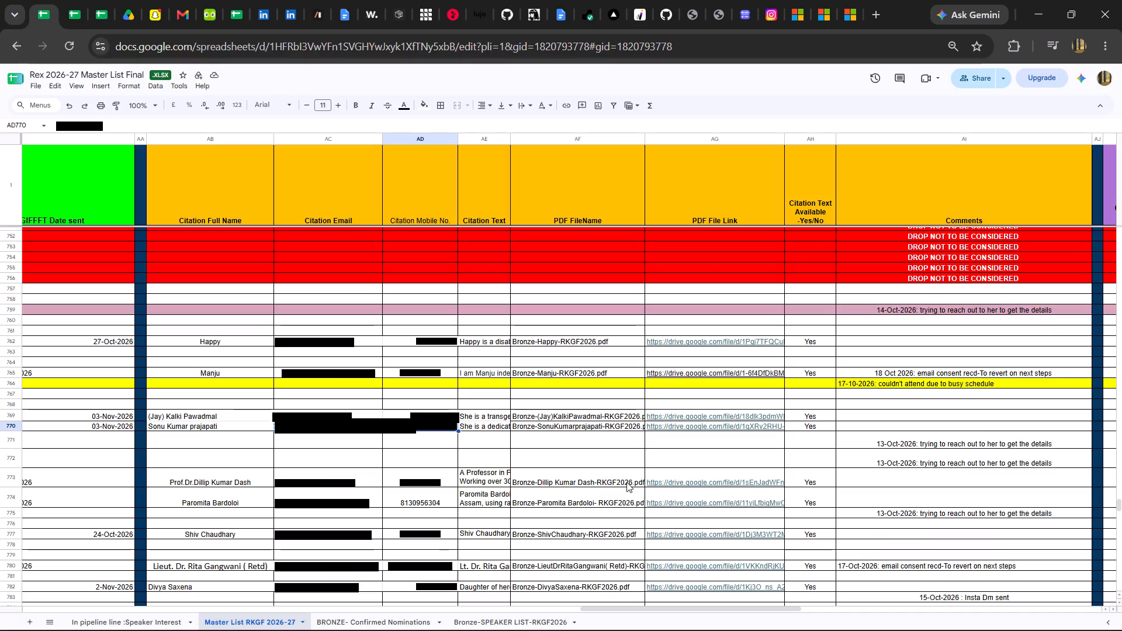
key("ctrl+c")
left_click(393, 619)
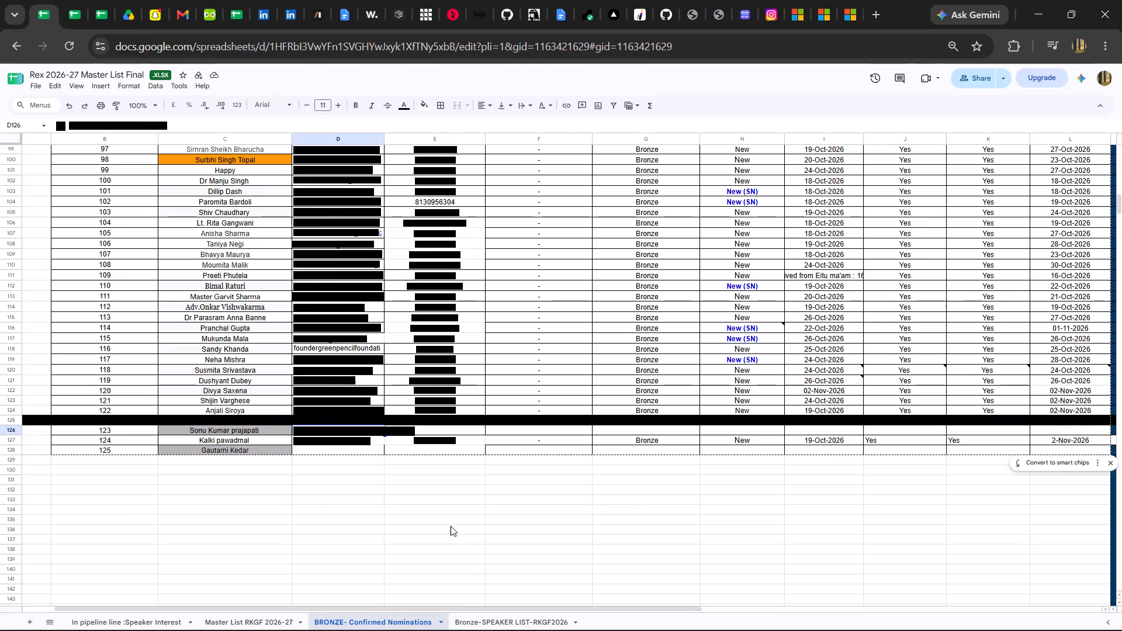
left_click(434, 428)
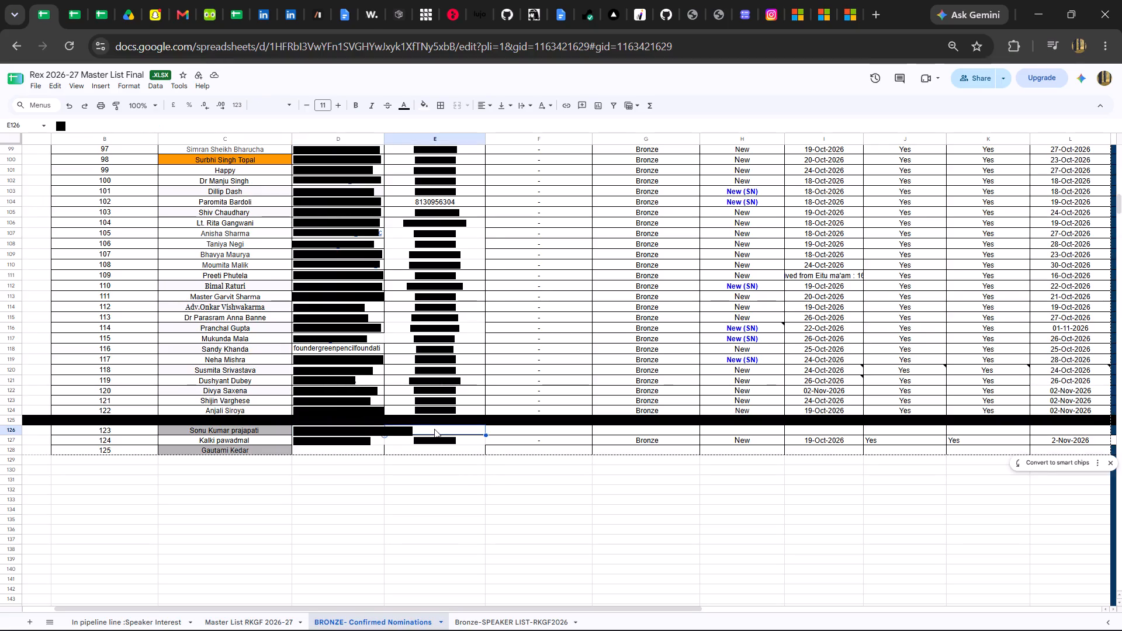
key("ctrl+v")
Fill cell F126 with the dash copied from F123 in the same column.
left_click(532, 405)
key("ctrl+c")
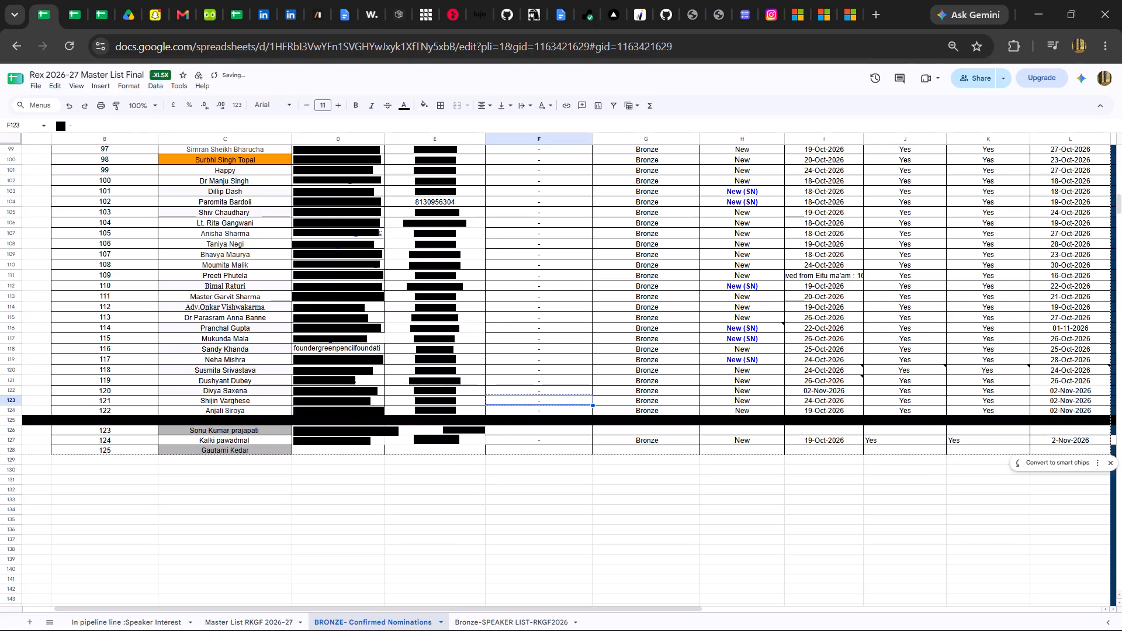
left_click(547, 429)
key("ctrl+v")
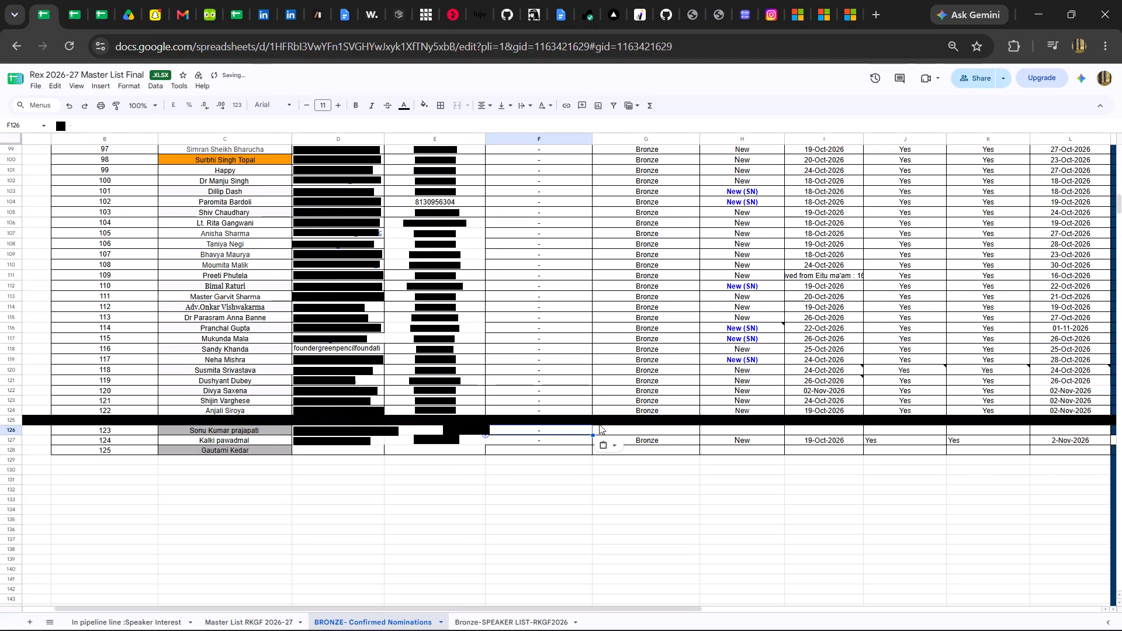
Fill cells G126 and H126 with Bronze and New, copied from the same columns of row 127.
left_click(657, 439)
key("ctrl+c")
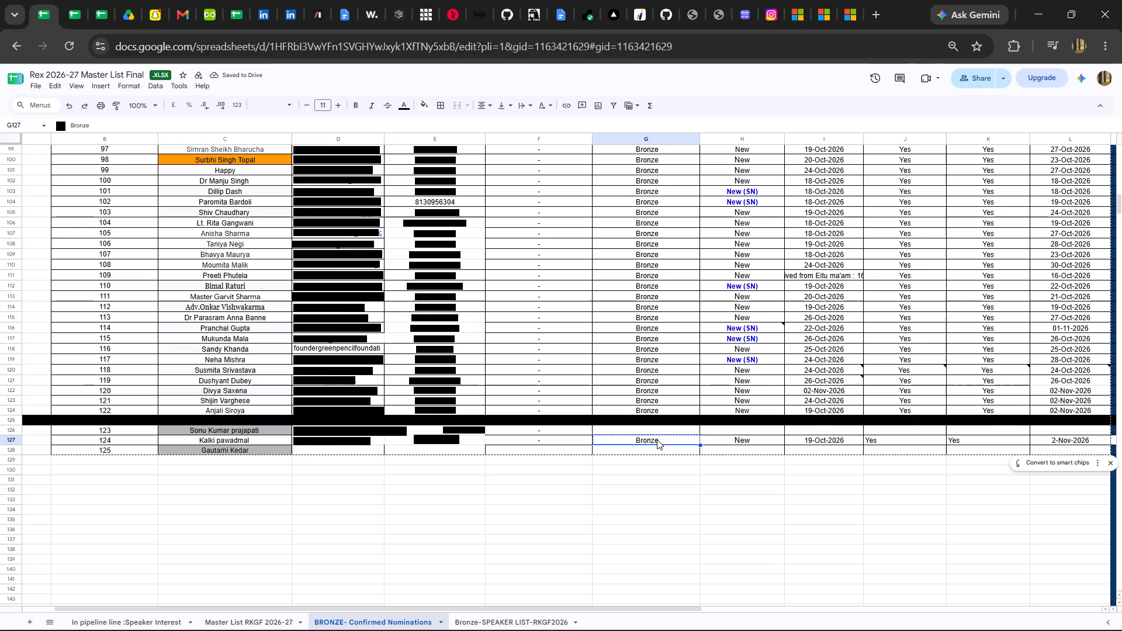
key("Up")
key("ctrl+v")
key("Right")
key("Down")
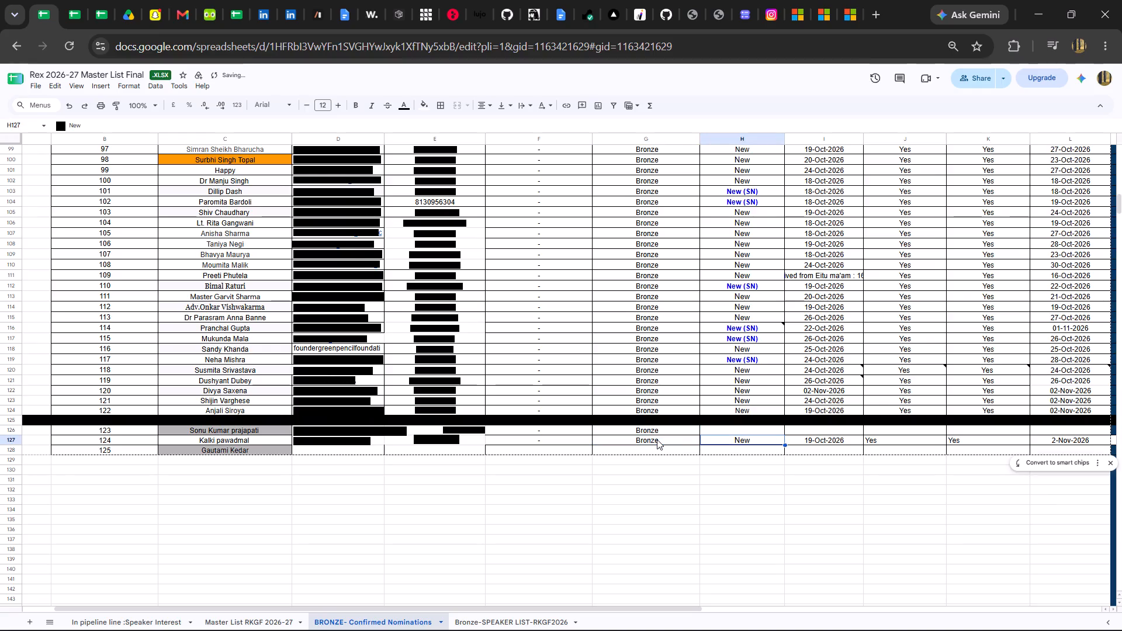
key("ctrl+c")
key("Up")
key("ctrl+v")
Copy the centred Yes from cell J124 into columns J and K of rows 126 and 127.
key("Right")
key("Right")
key("Right")
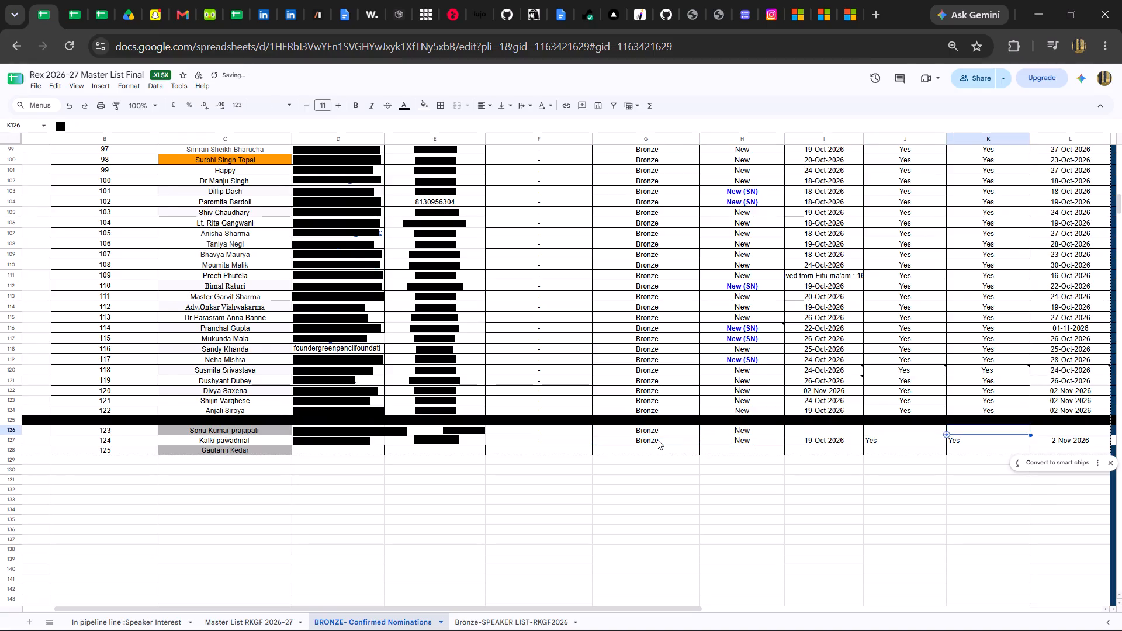
key("Left")
key("Up")
key("Up")
key("ctrl+c")
key("Down")
key("Down")
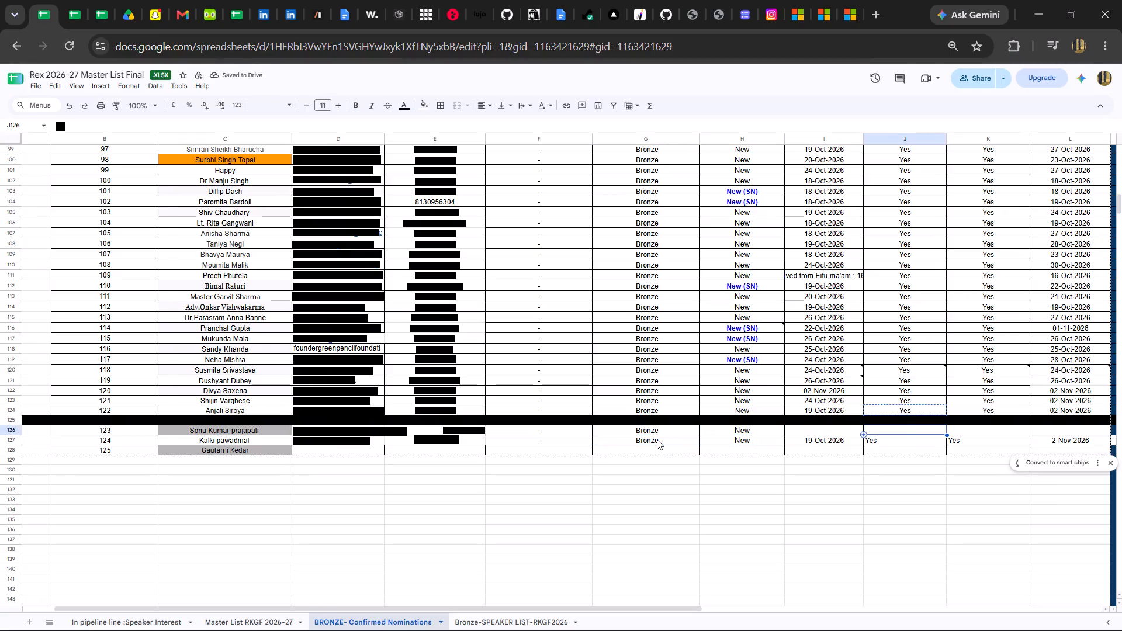
key("ctrl+v")
key("Down")
key("ctrl+v")
key("Right")
key("ctrl+v")
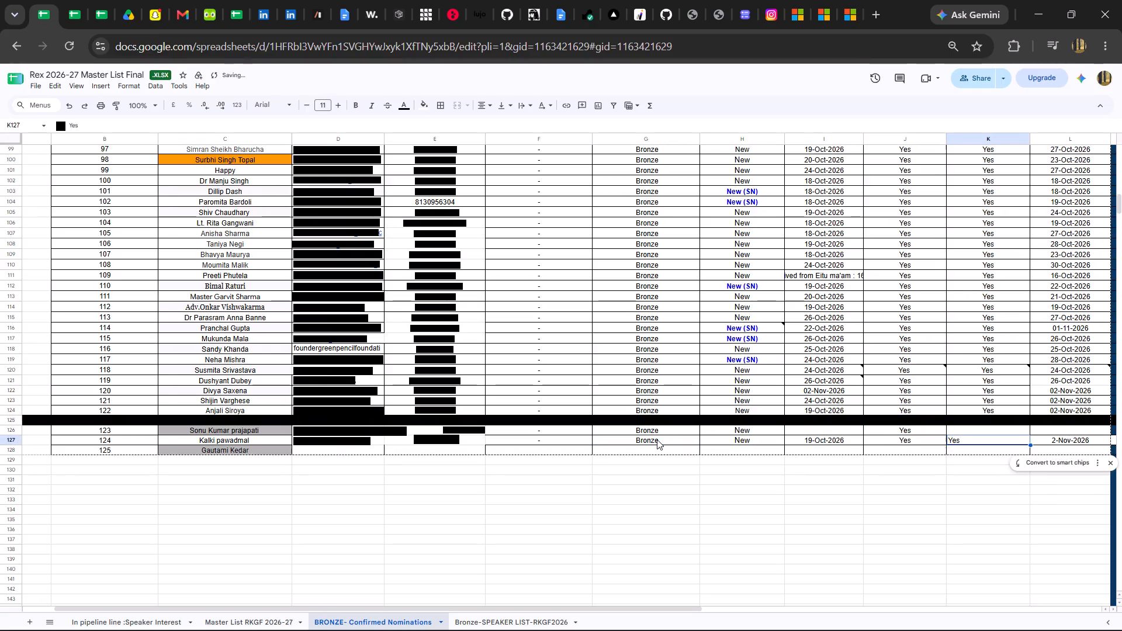
key("Up")
key("ctrl+v")
Copy the Form Sent DATE 19-Oct-2026 from master list row 770 into cell I126 of the BRONZE- Confirmed Nominations sheet.
key("Left")
key("Left")
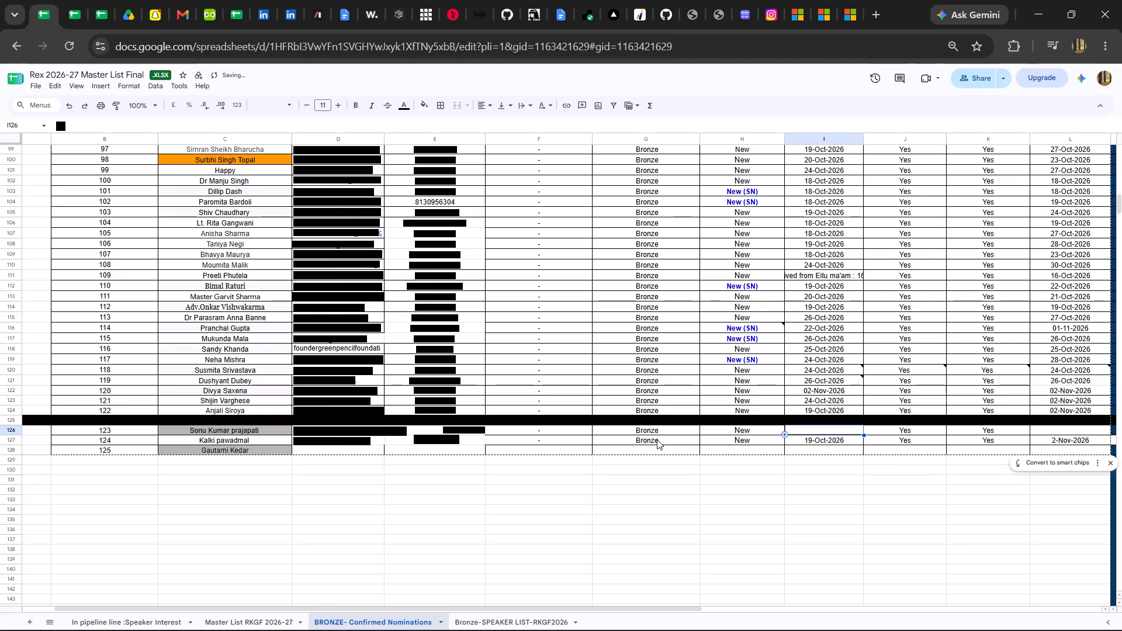
key("alt+Tab")
key("alt+Tab")
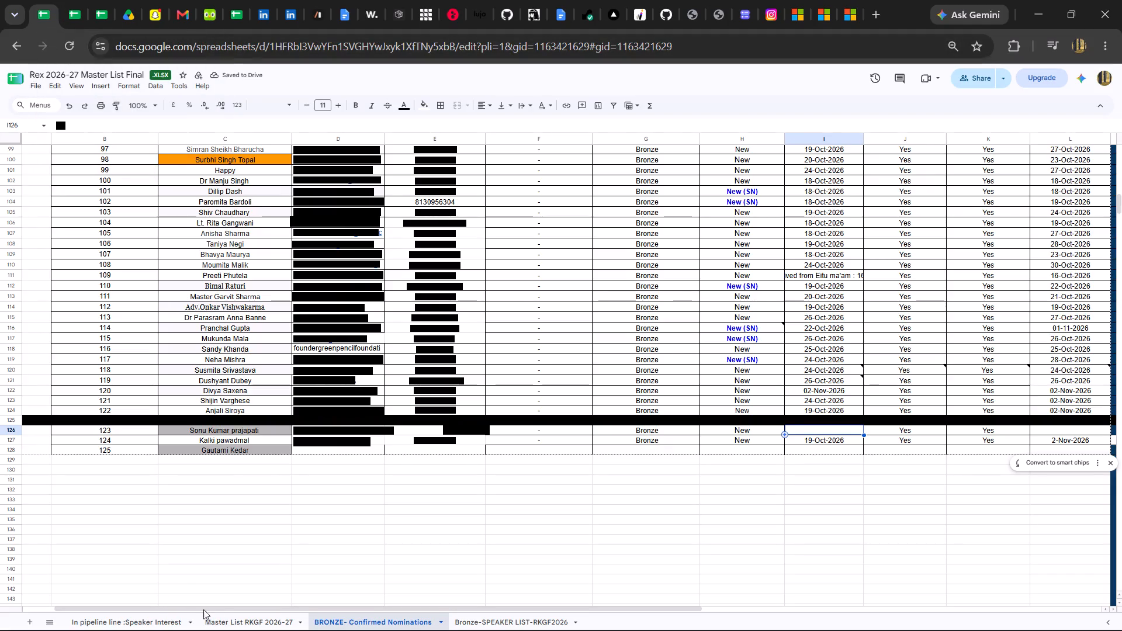
left_click(231, 620)
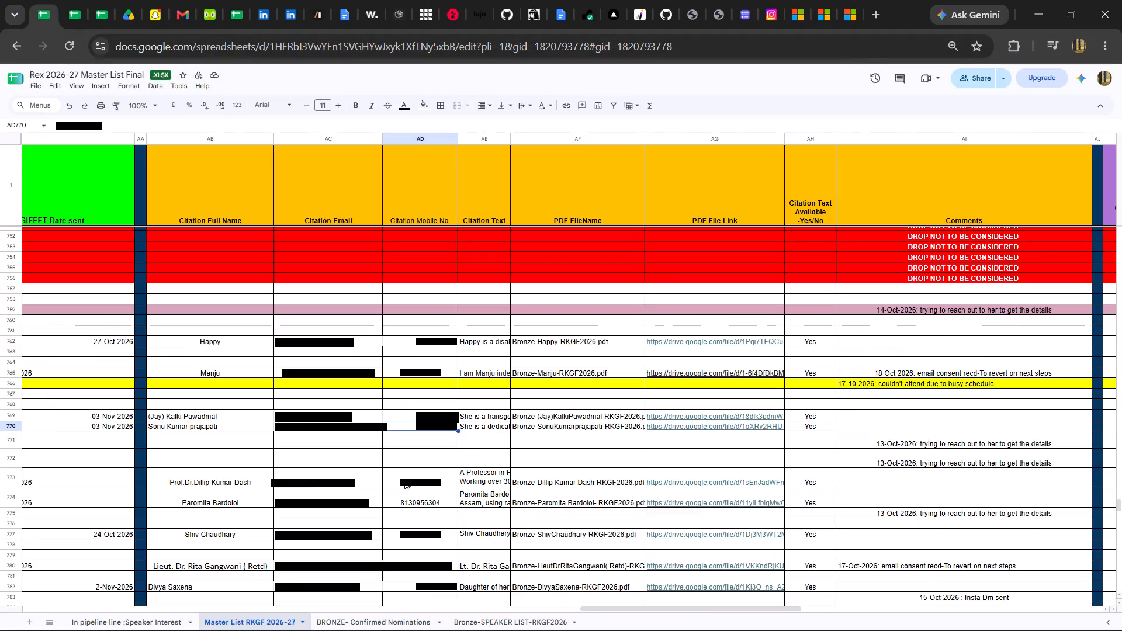
key("Left")
key("Left")
key("Left")
key("Left")
key("Left")
key("Left")
key("Left")
key("Left")
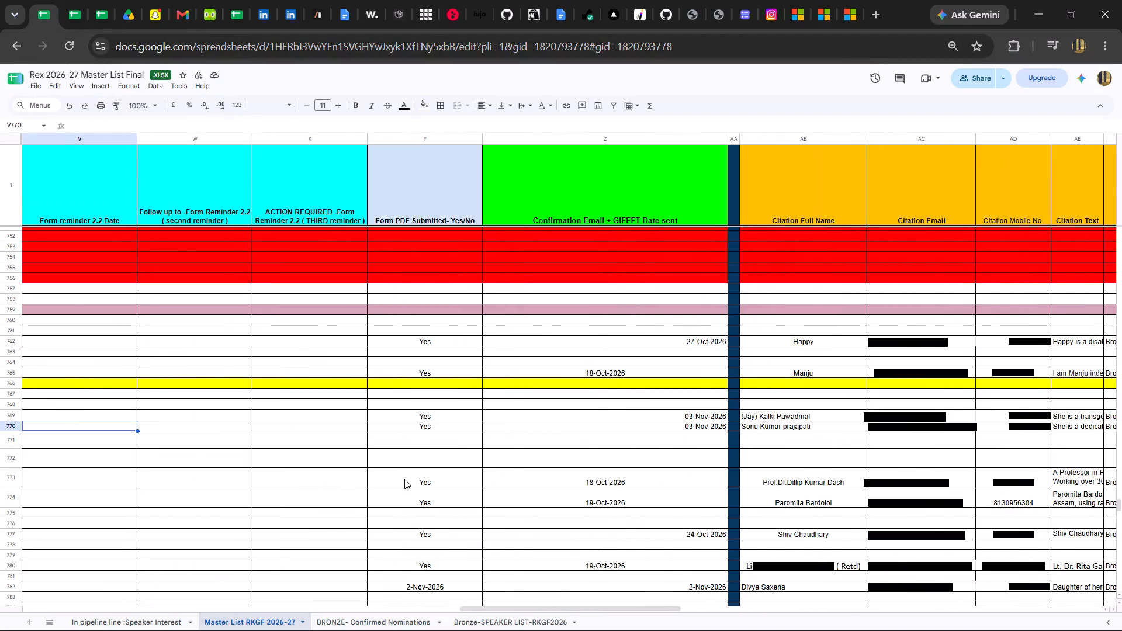
key("Left")
key("Left")
key("Left")
key("Left")
key("Left")
key("Left")
key("Left")
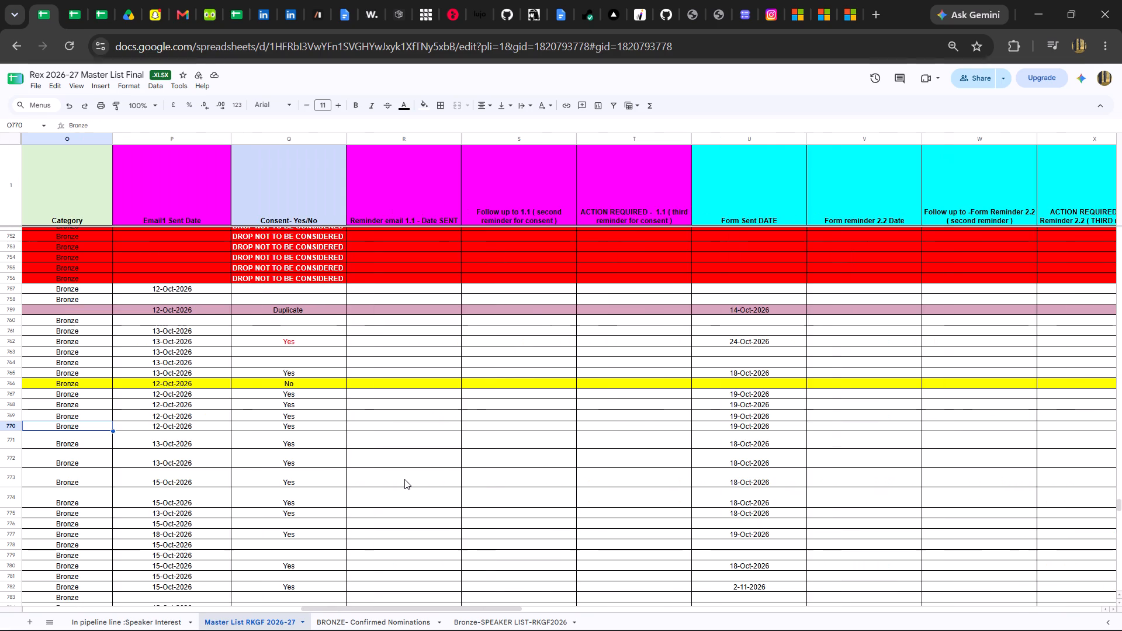
key("Right")
key("Right")
key("Right")
key("Right")
key("Right")
key("Right")
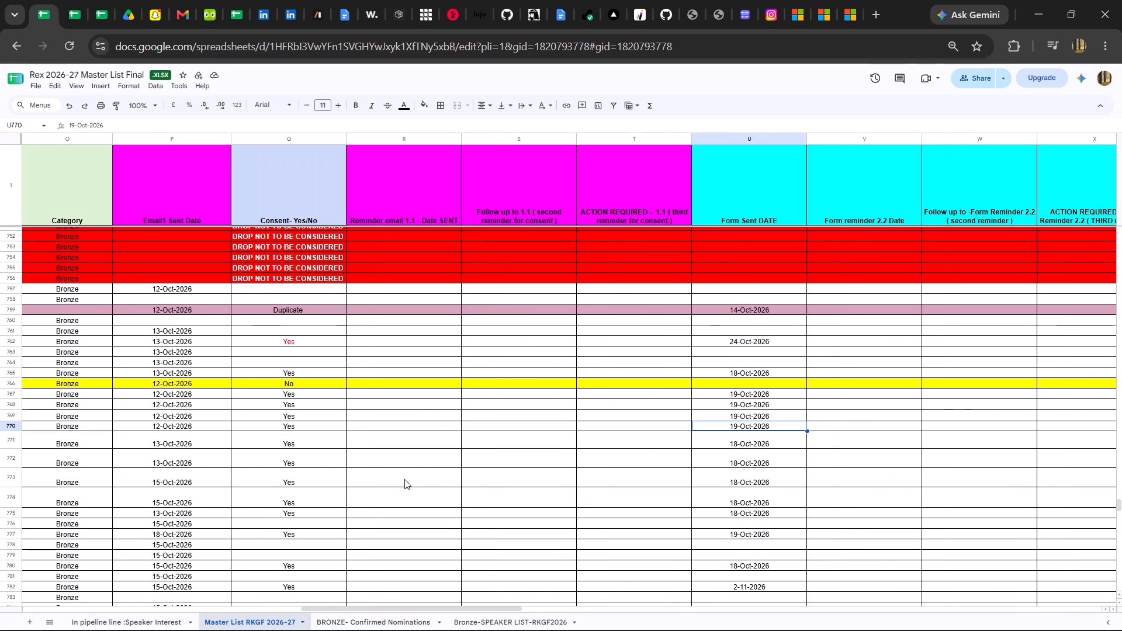
key("ctrl+c")
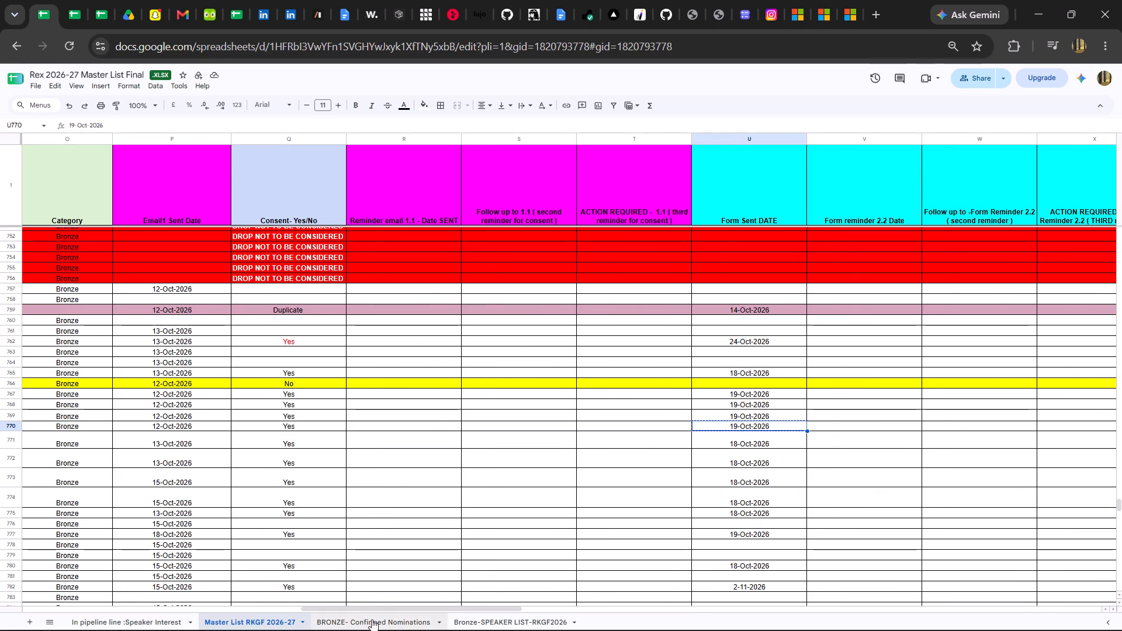
left_click(372, 619)
key("ctrl+v")
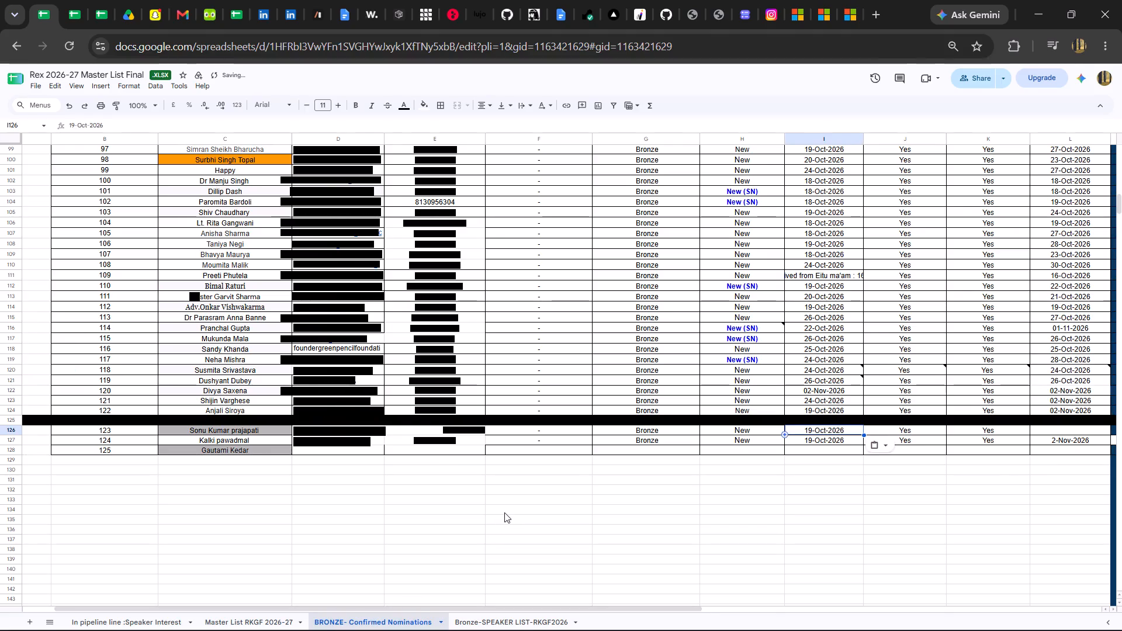
Change the date in cell L127 to 03-Nov-2026.
key("Right")
key("Right")
key("Right")
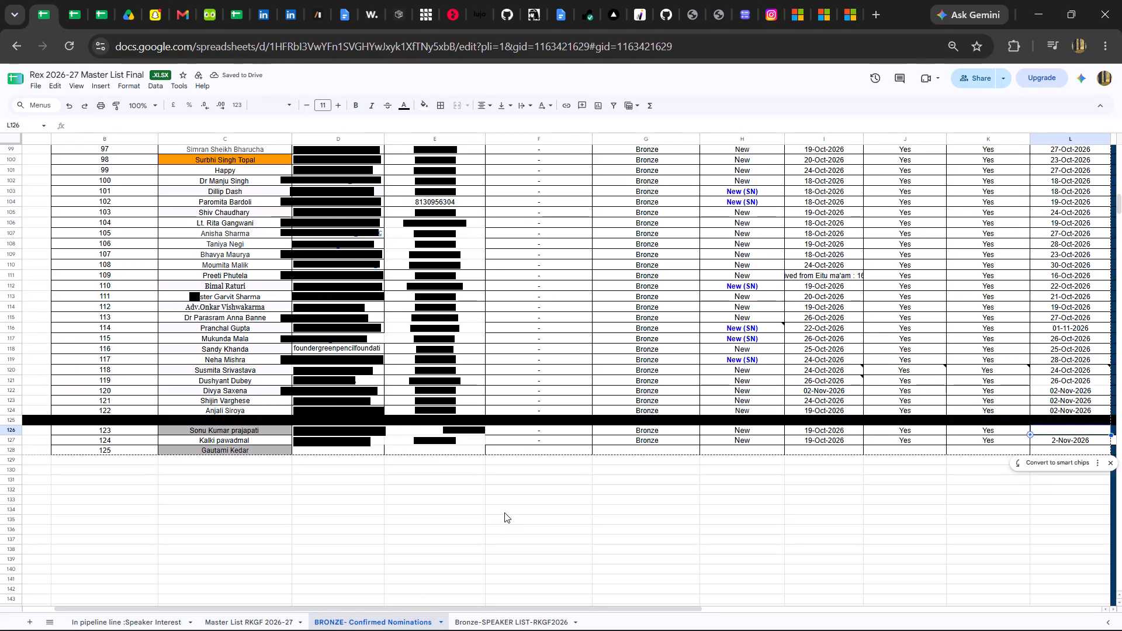
key("Down")
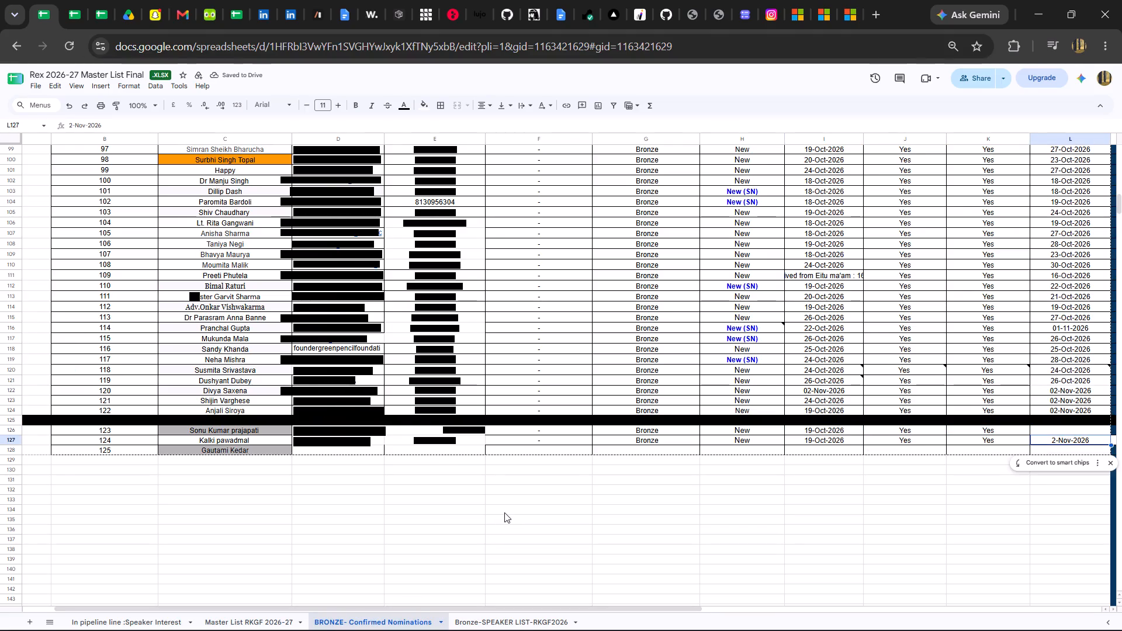
left_click(71, 127)
key("BackSpace")
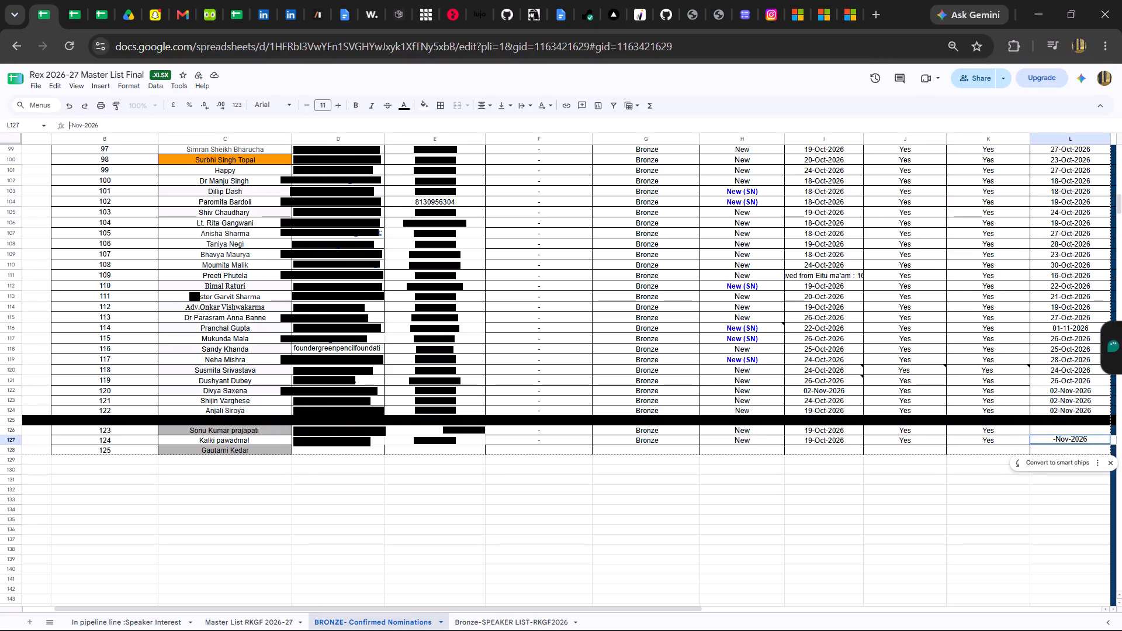
key("3")
key("Left")
key("0")
key("Return")
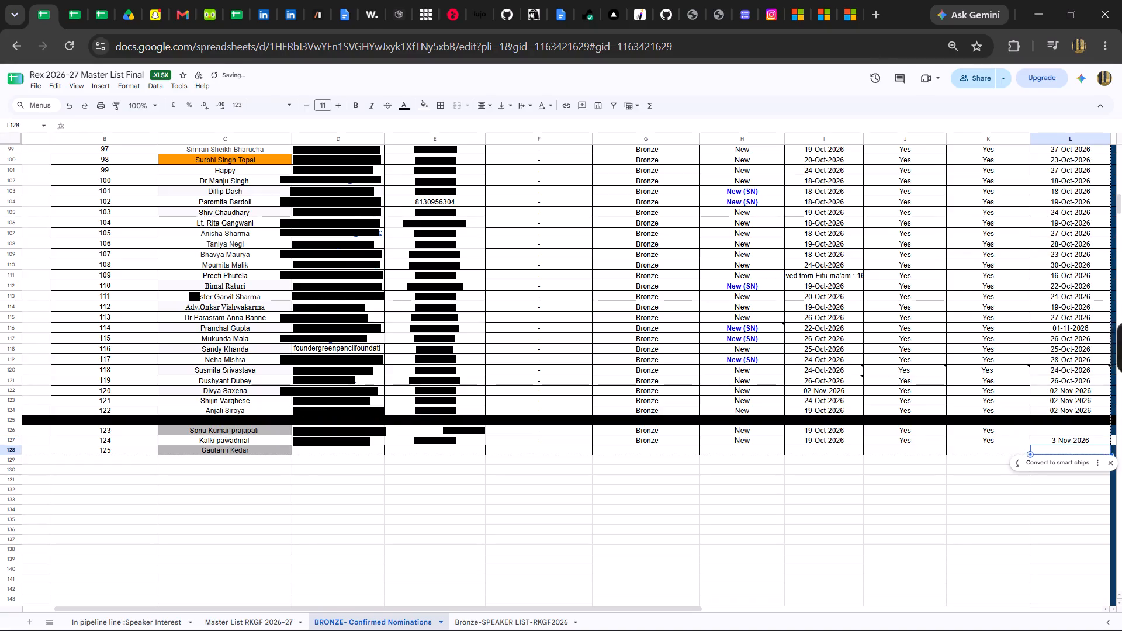
Copy the date from cell L127 into cell L126 above it.
key("Up")
key("ctrl+c")
key("Up")
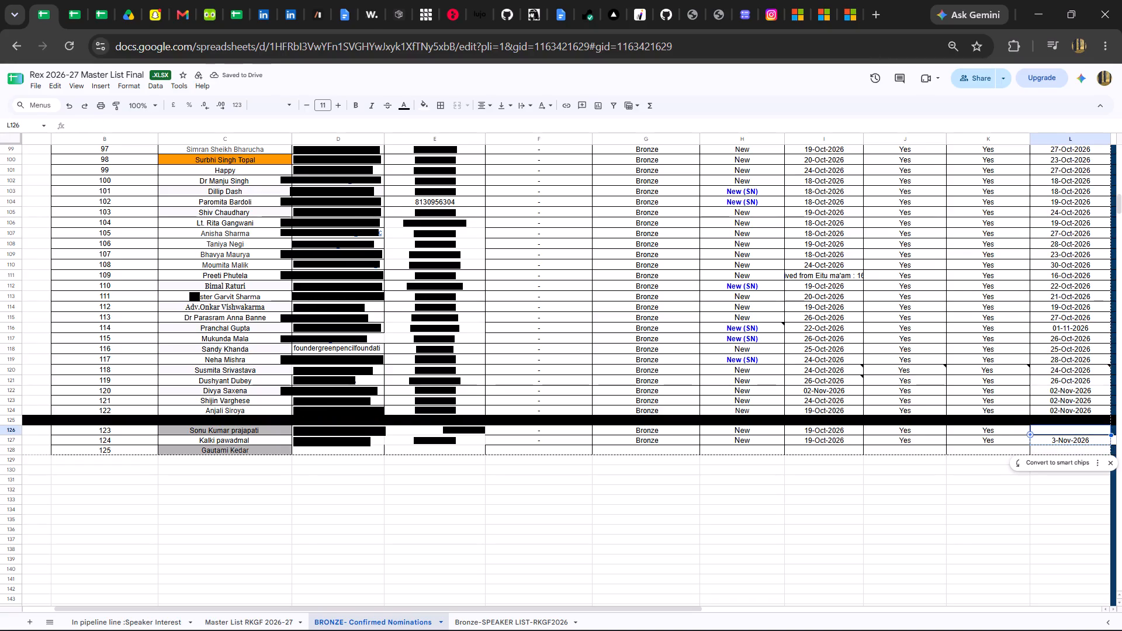
key("ctrl+v")
Copy the 03-Nov-2026 date and Yes from cells V127 and W127 into V126 and W126.
key("Right")
key("Right")
key("Right")
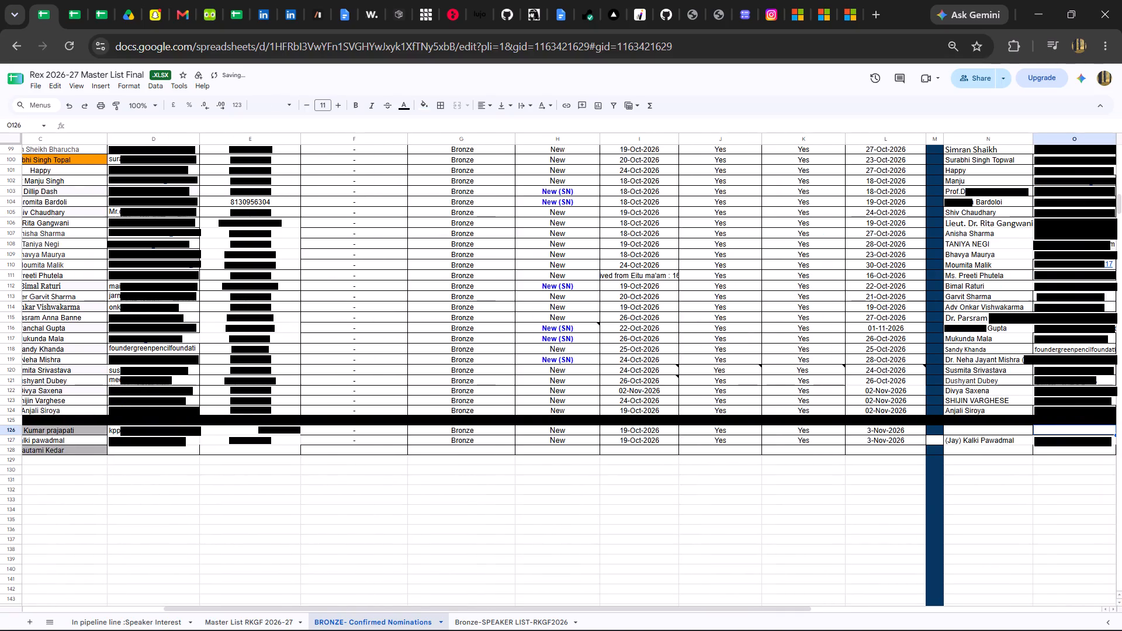
key("Right")
key("Right")
key("Right")
key("Right")
key("Right")
key("Right")
key("Right")
key("Right")
key("Right")
key("Right")
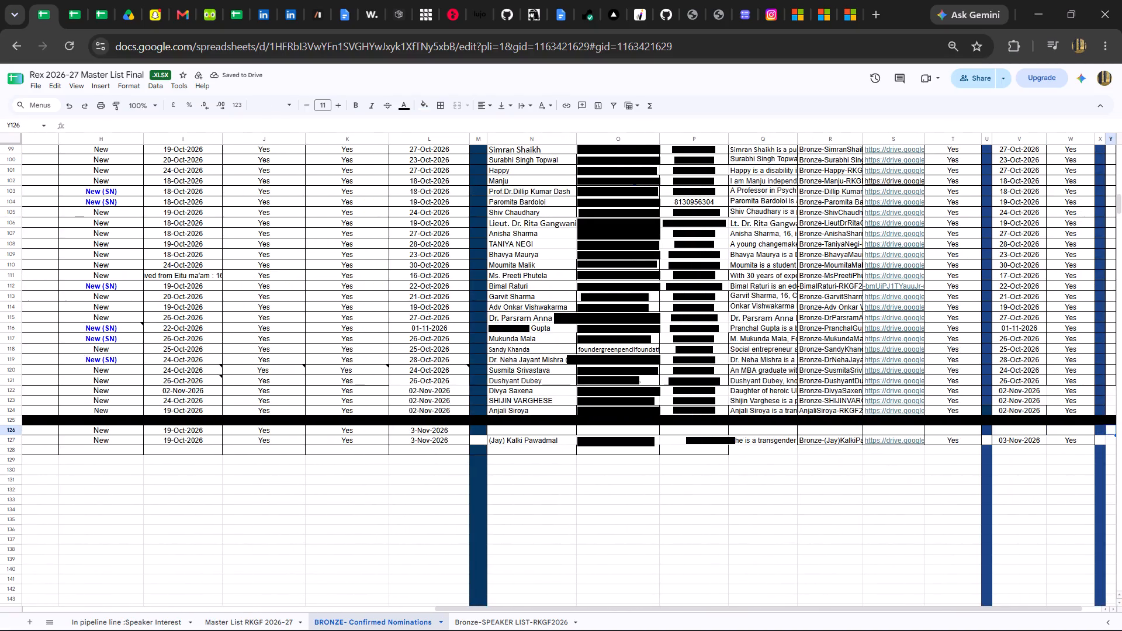
key("Left")
key("Left")
key("Left")
key("Down")
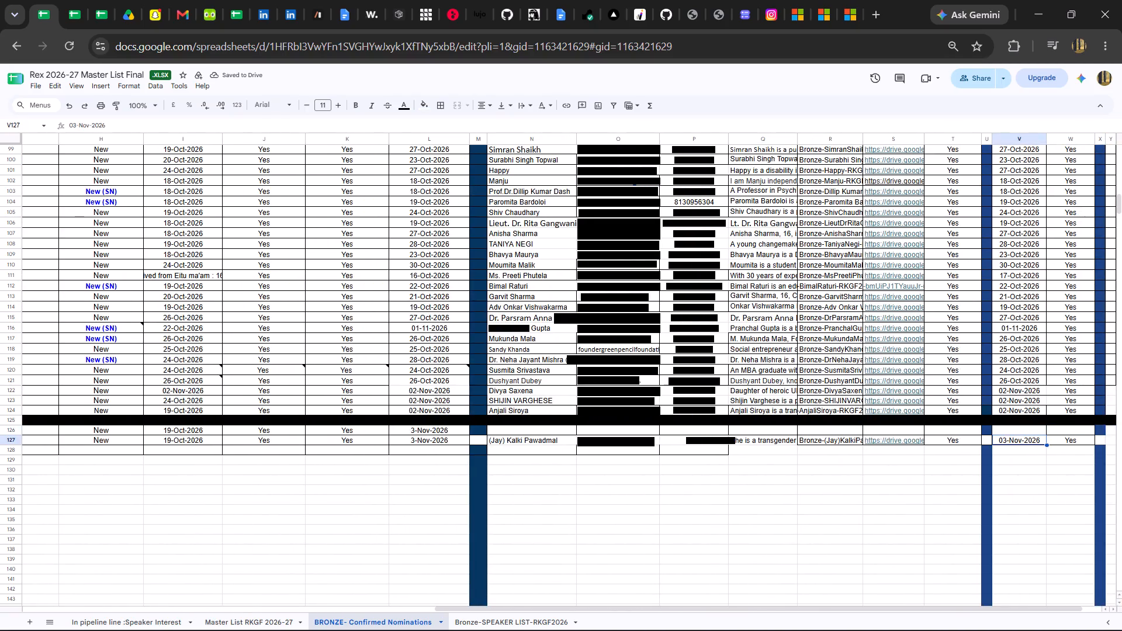
key("shift+Right")
key("ctrl+c")
key("Up")
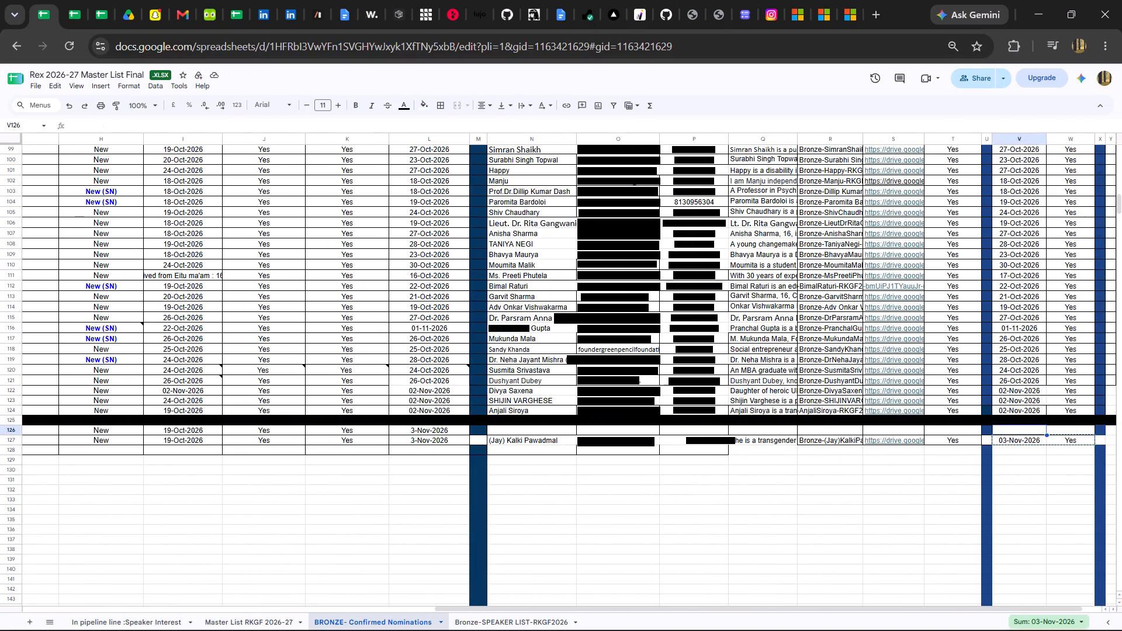
key("ctrl+v")
Return to the Master List RKGF 2026-27 sheet and select the Citation Full Name cell in row 770.
key("Left")
key("Left")
key("Left")
key("Left")
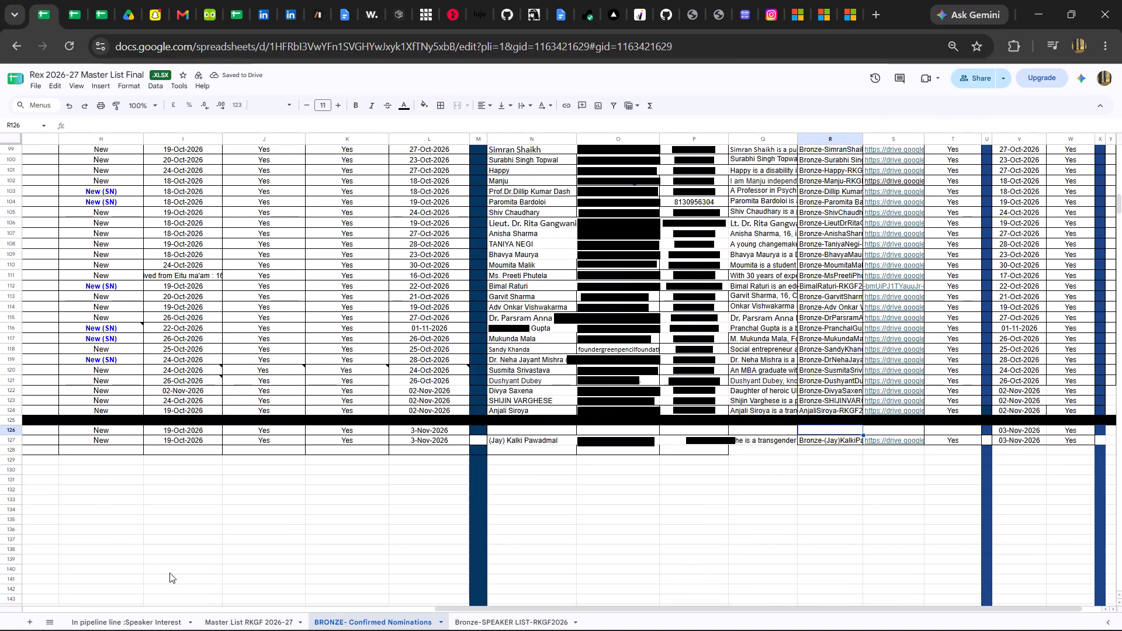
left_click(223, 621)
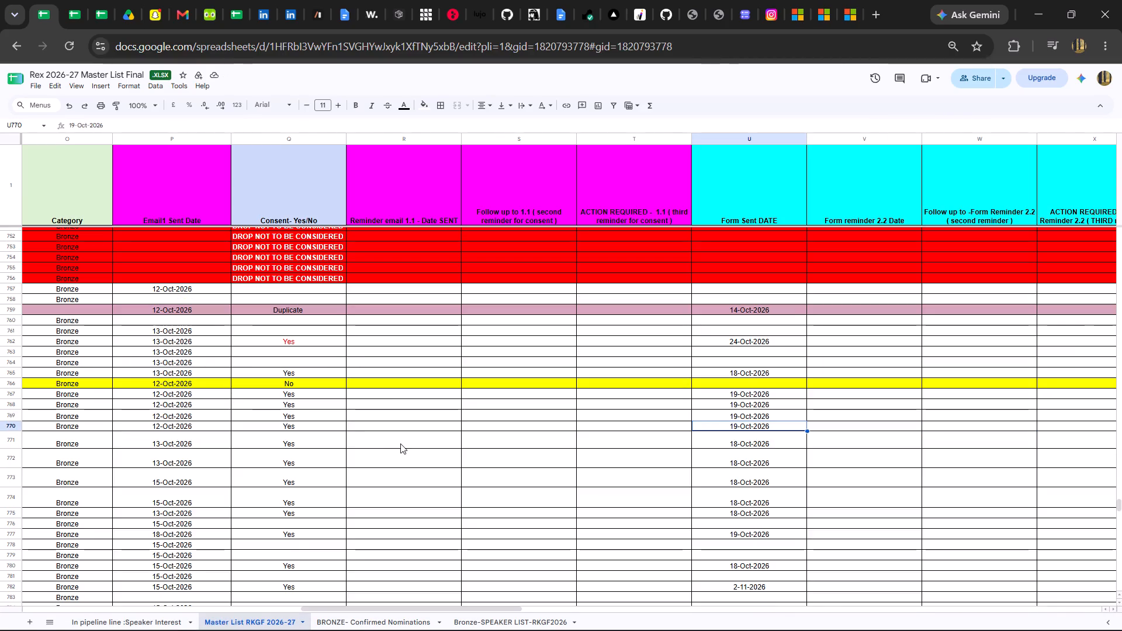
key("Right")
key("Right")
key("Right")
key("Right")
key("Right")
key("Right")
key("Right")
key("Right")
key("Right")
key("Right")
key("Right")
key("Right")
key("Right")
key("Right")
key("Right")
key("Right")
key("Right")
key("Right")
key("Right")
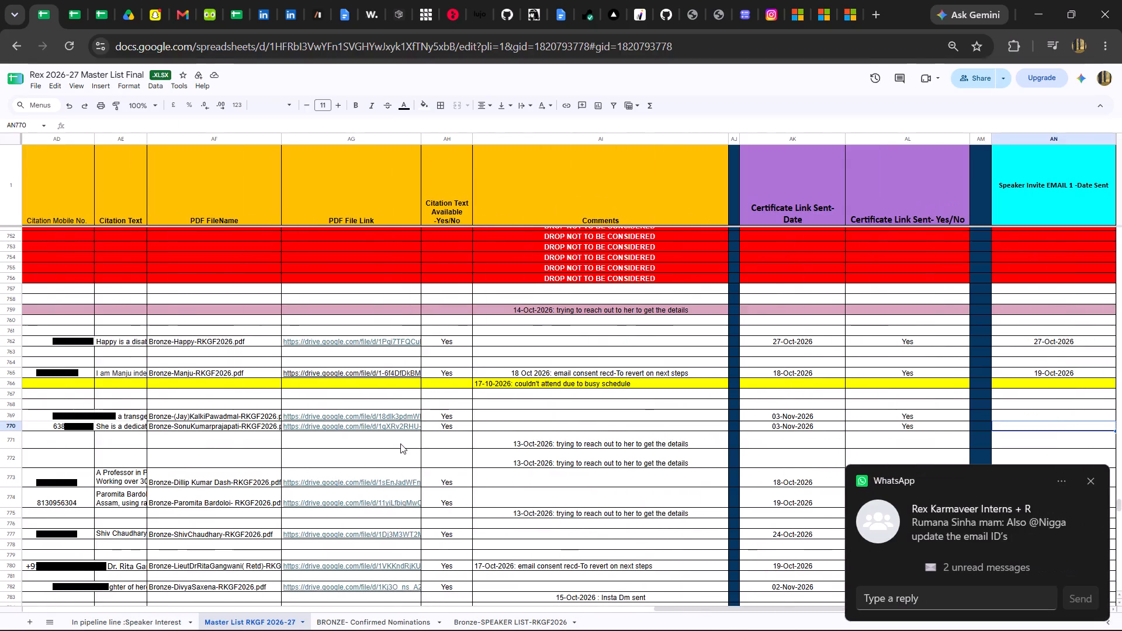
key("Left")
key("Left")
key("Left")
key("Left")
key("Left")
key("Left")
key("Left")
key("Left")
key("Left")
key("Left")
key("Left")
key("Left")
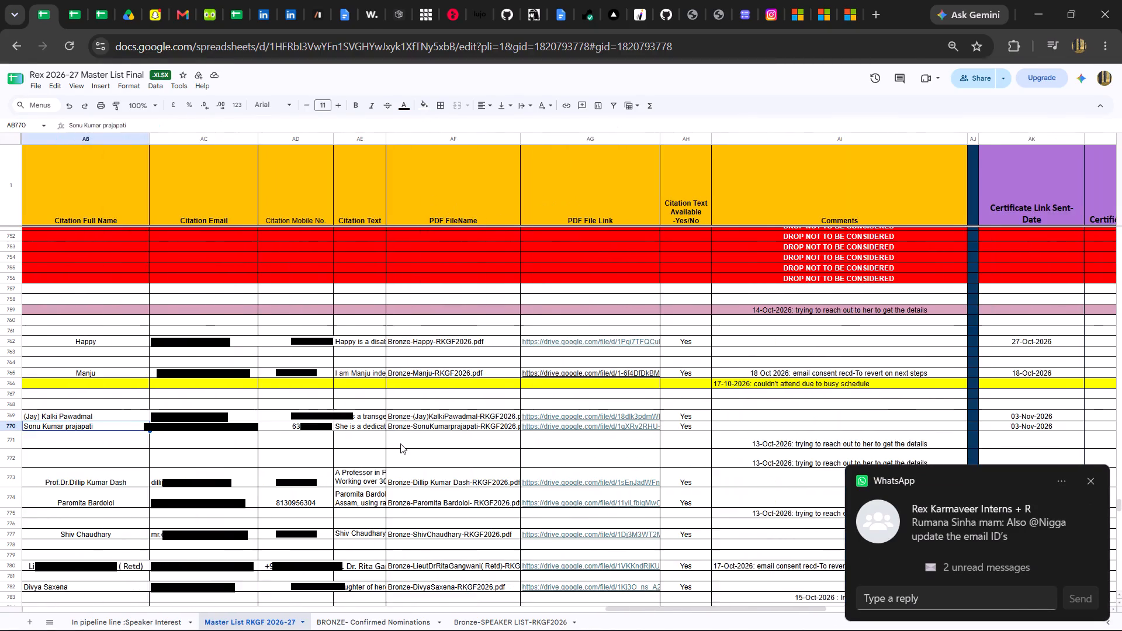
Copy row 770's citation details, AB770 through AH770, into row 126 of the BRONZE- Confirmed Nominations sheet, starting at N126.
key("Left")
key("Left")
key("Right")
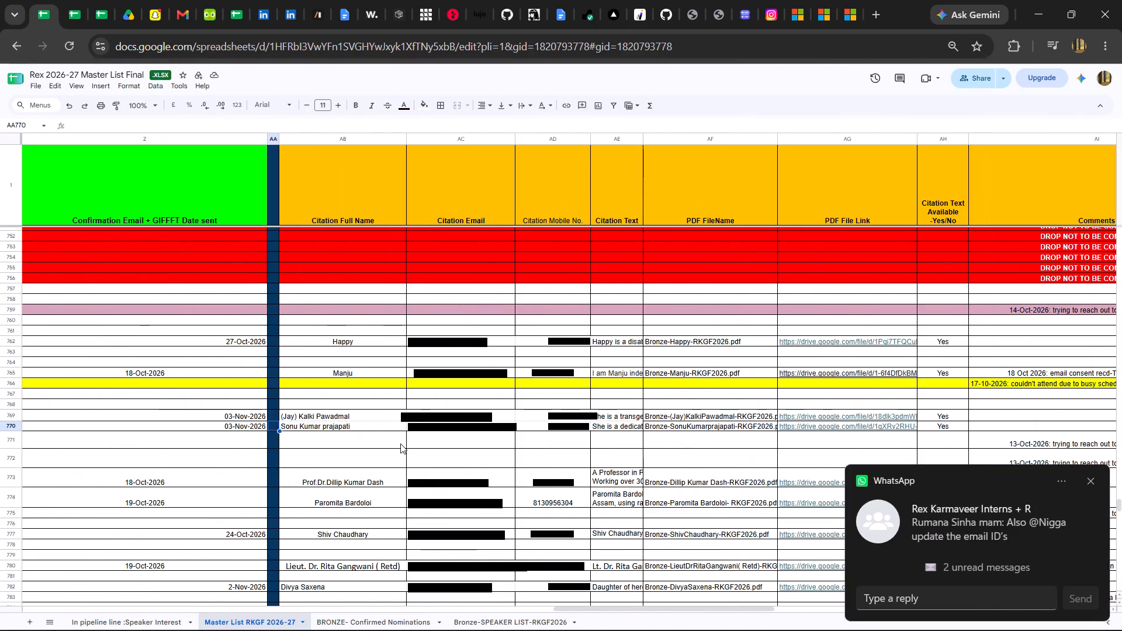
left_click_drag(388, 424, 657, 431)
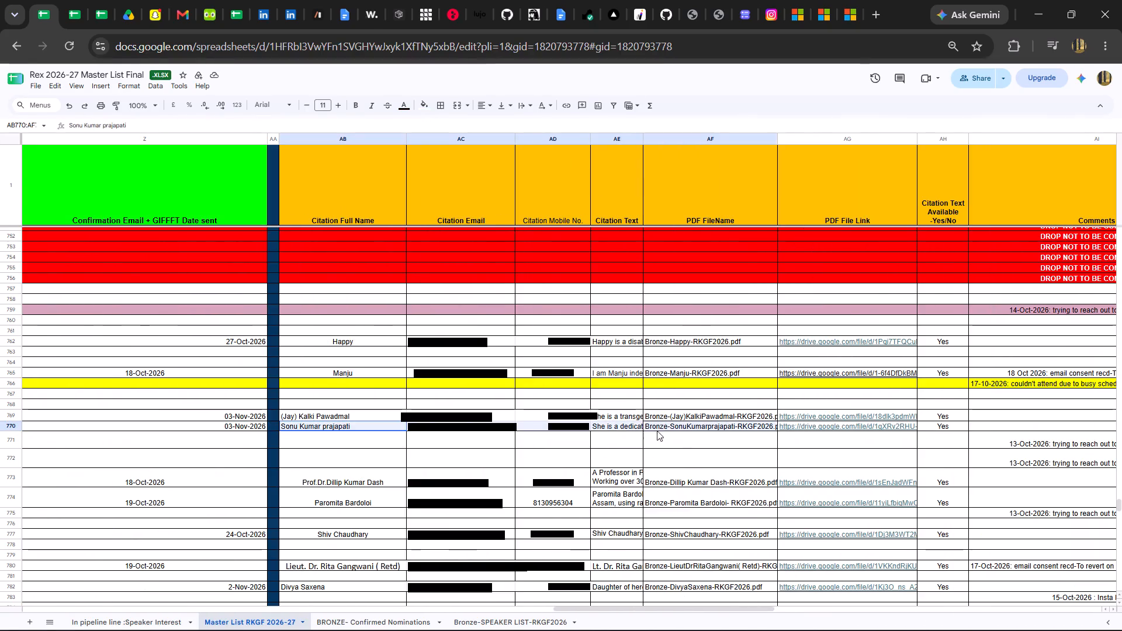
left_click_drag(657, 431, 871, 431)
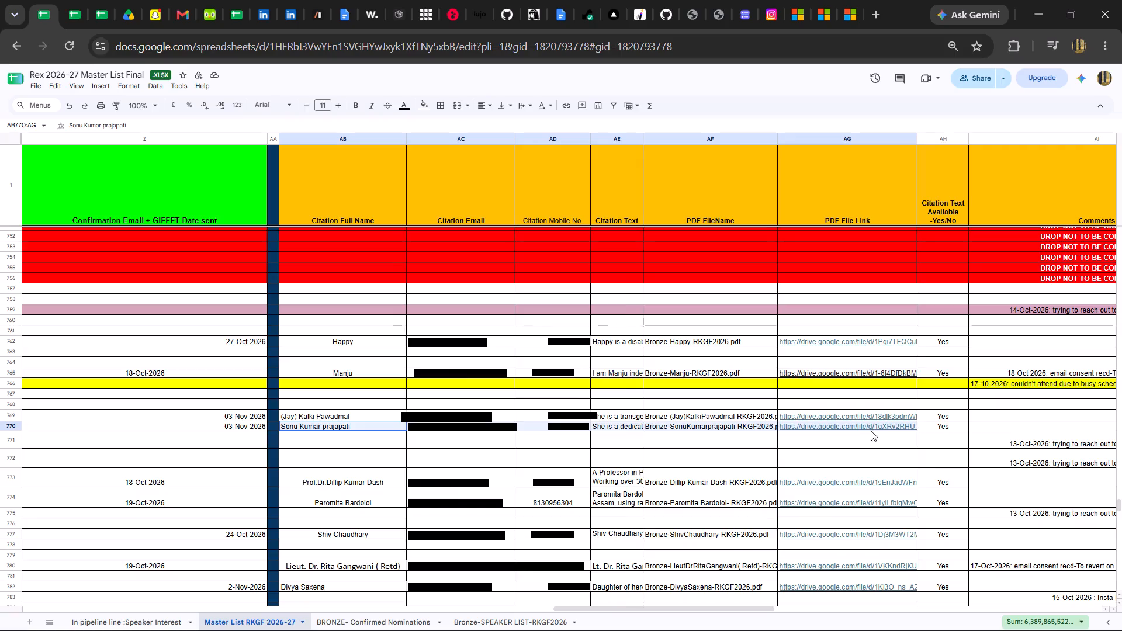
left_click_drag(871, 431, 954, 430)
key("ctrl+c")
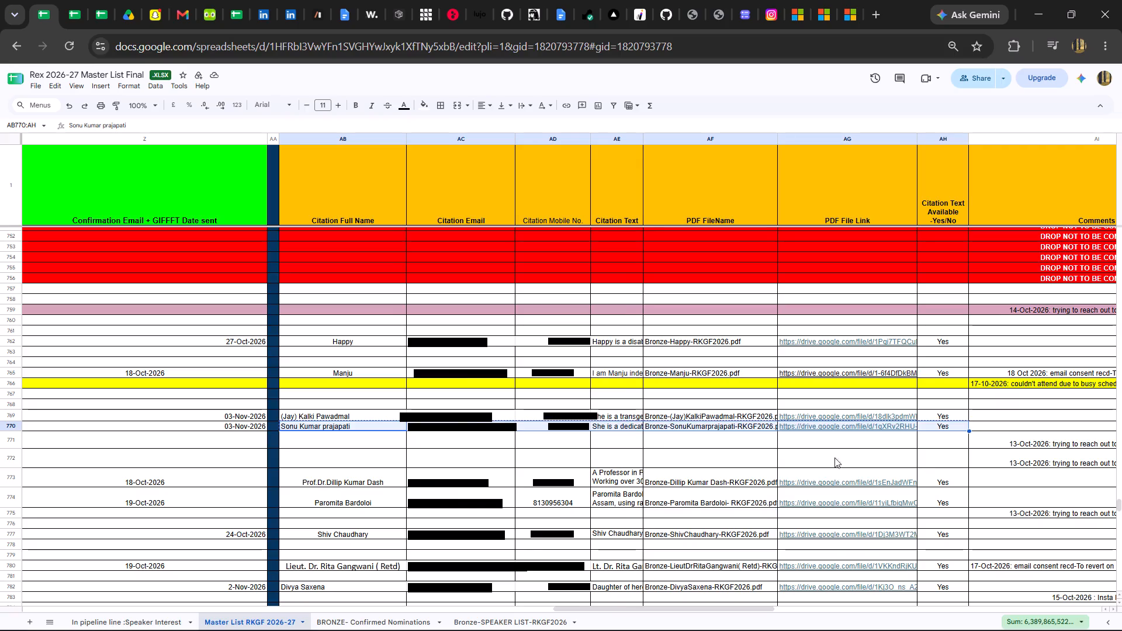
left_click(382, 619)
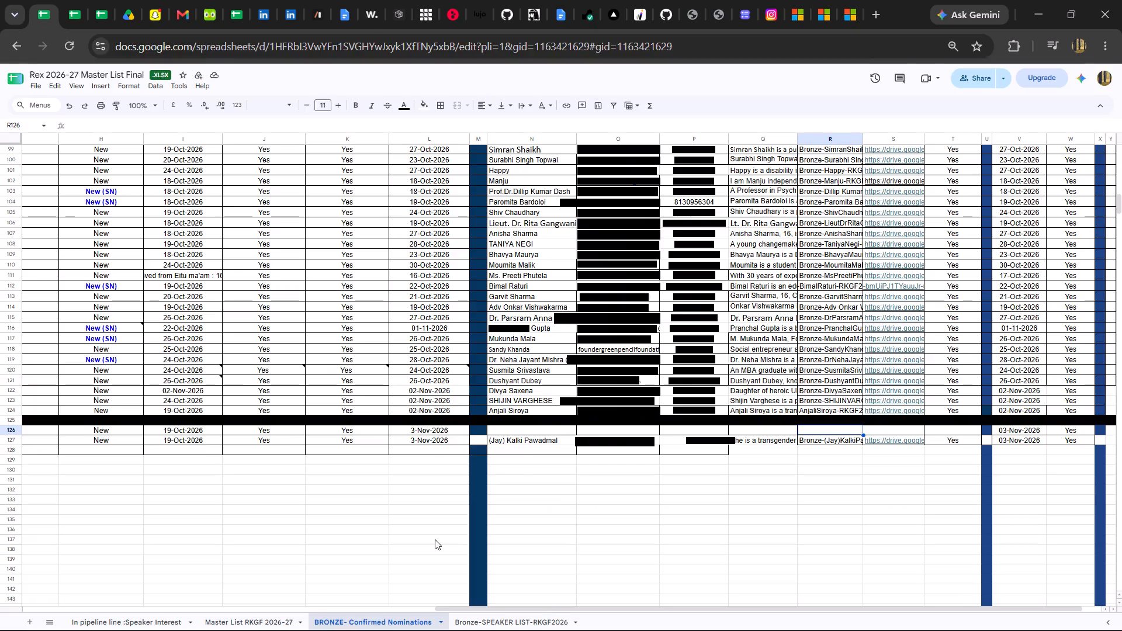
left_click(534, 429)
key("ctrl+v")
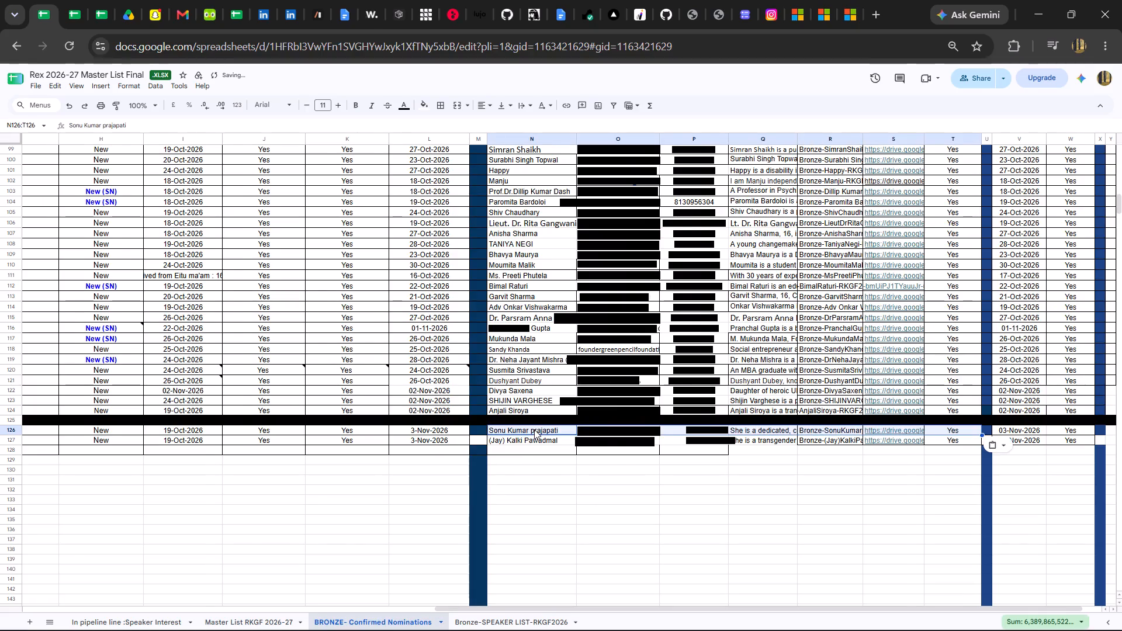
Switch from the nominations sheet to the browser window showing the RKGF 2026-27 Form (7) PDF.
scroll(534, 429, "left", 3)
scroll(534, 429, "right", 6)
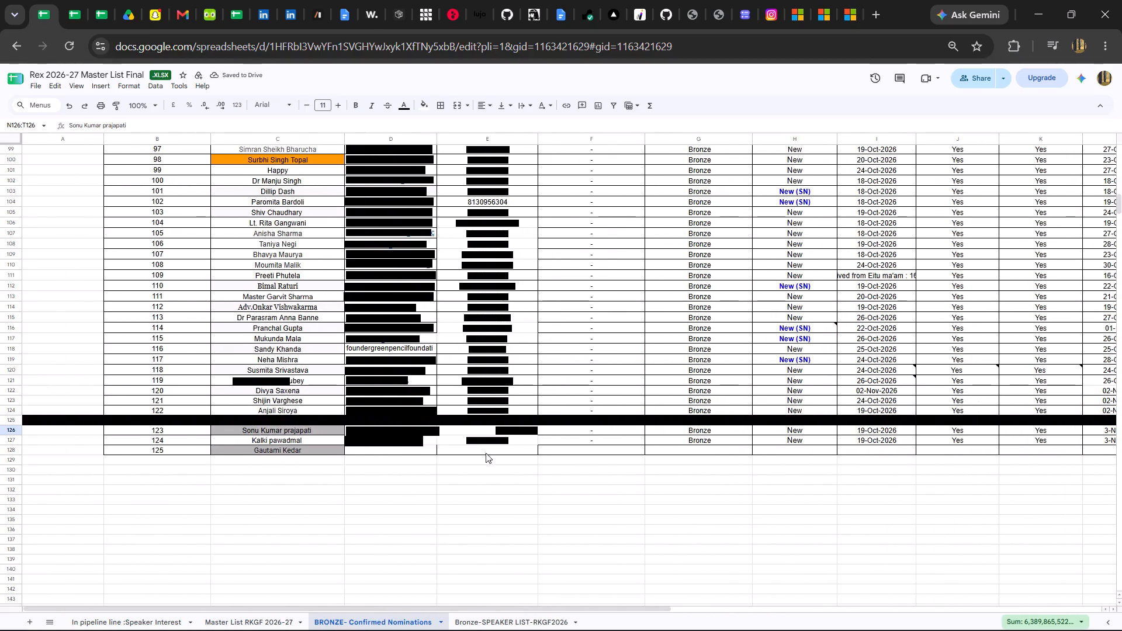
left_click(403, 452)
left_click(153, 630)
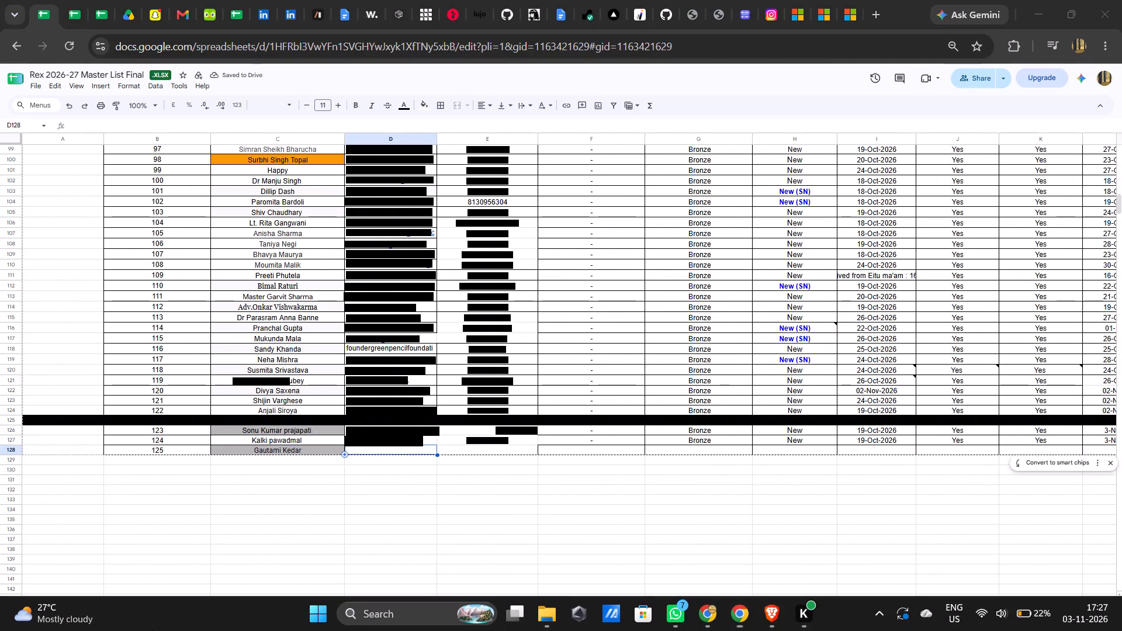
left_click(260, 549)
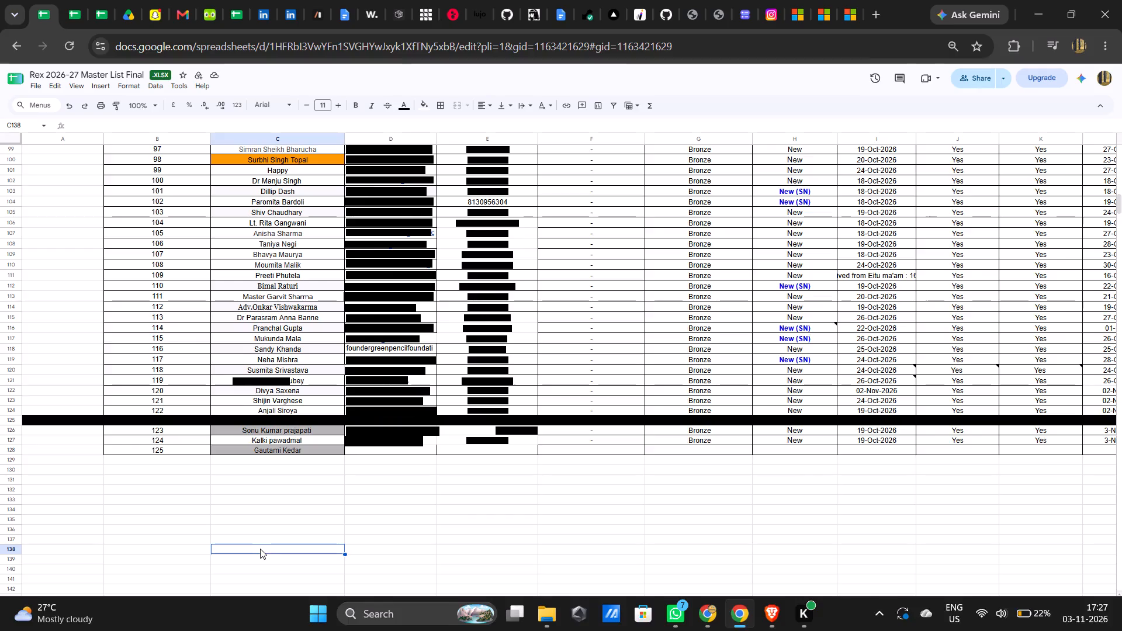
key("alt+Tab")
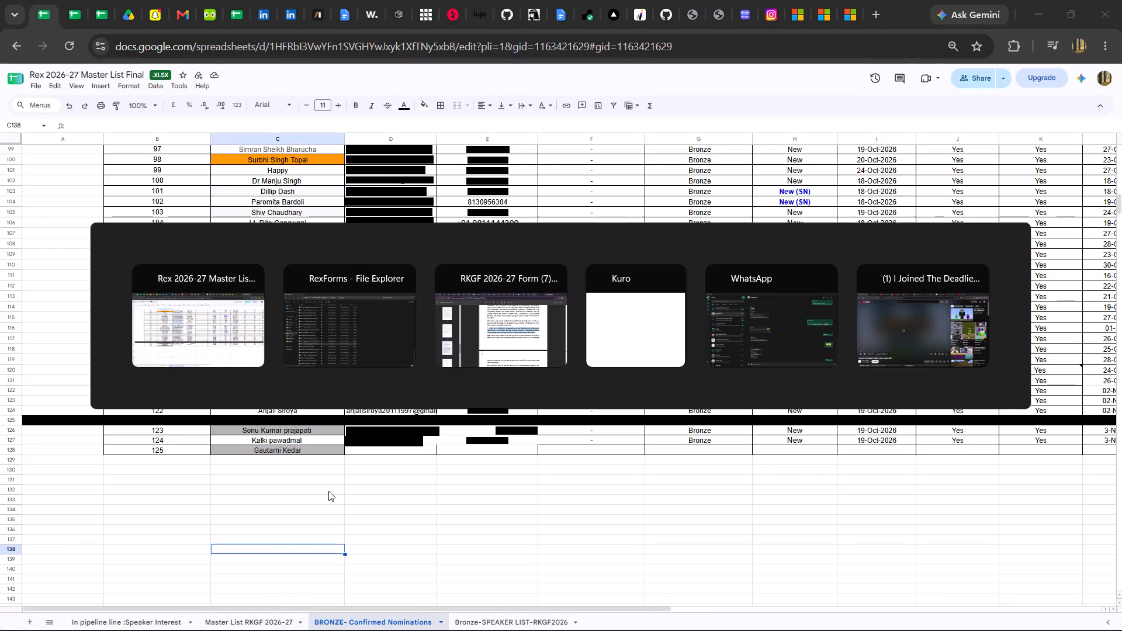
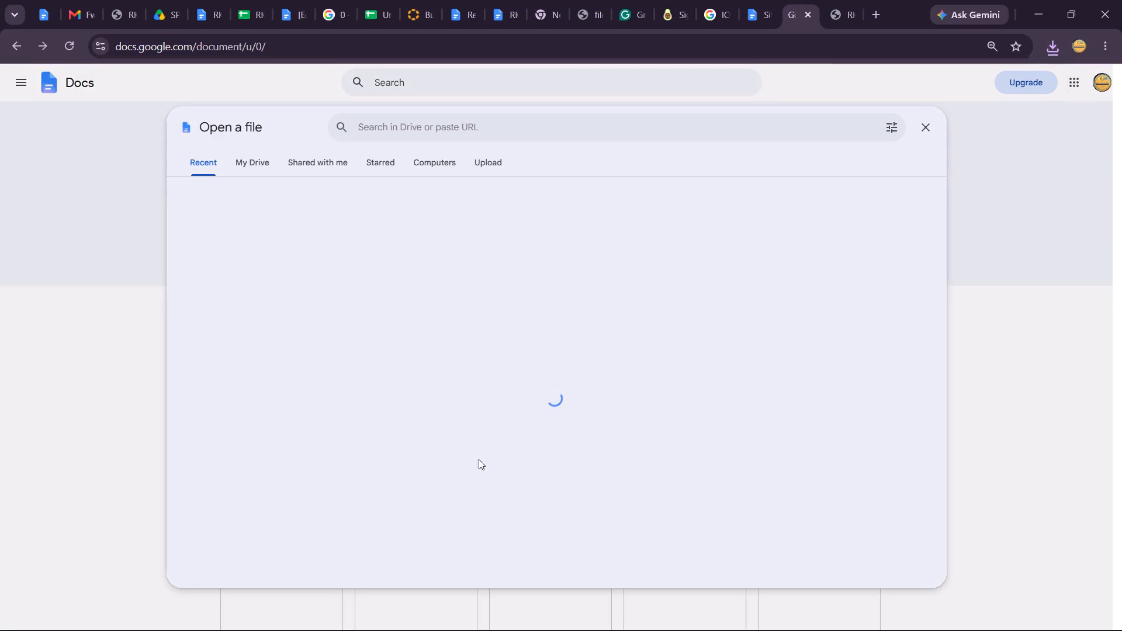
Upload the Word file "Gautami RKGF 2026-27 Form" from Downloads to Google Docs, and close the previous nominee's PDF tab.
left_click(490, 167)
left_click(554, 418)
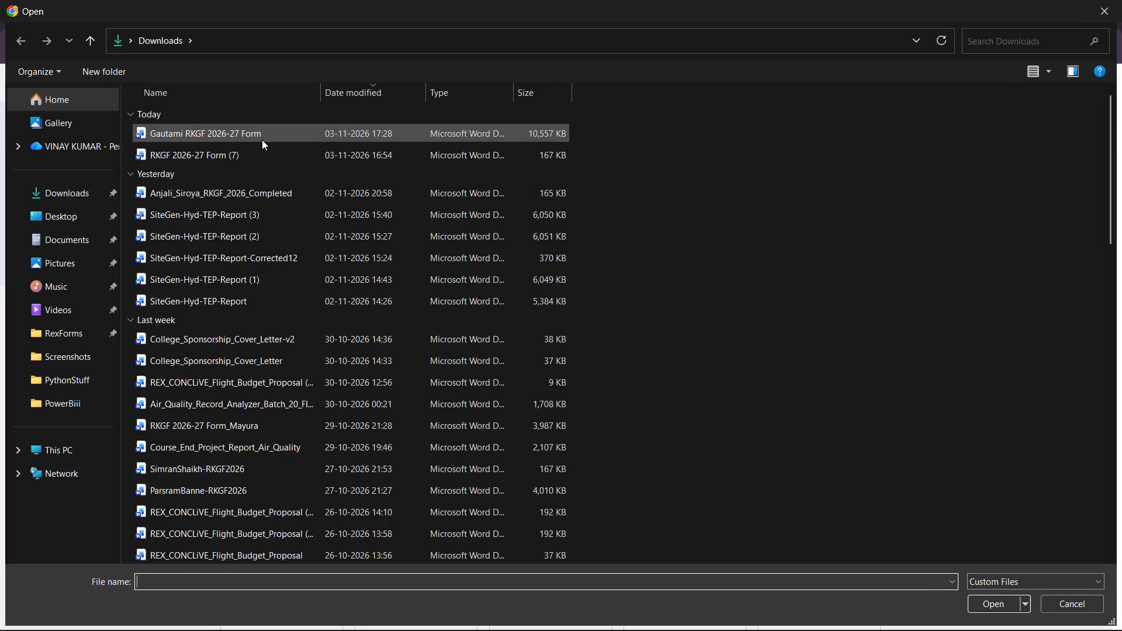
left_click(262, 140)
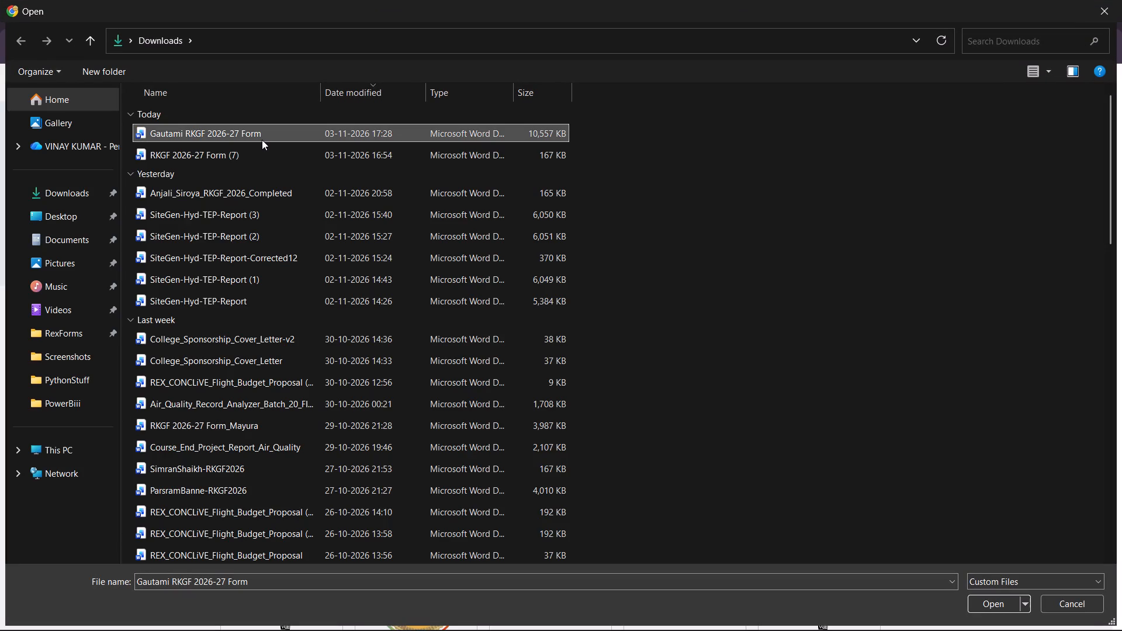
key("Return")
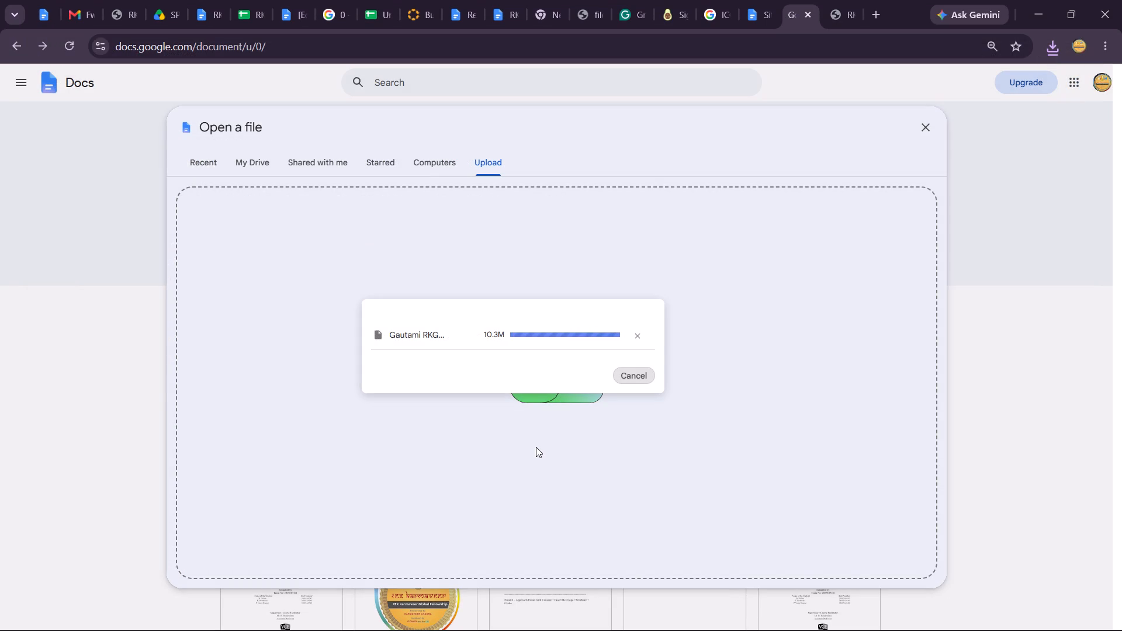
left_click(839, 16)
left_click(849, 15)
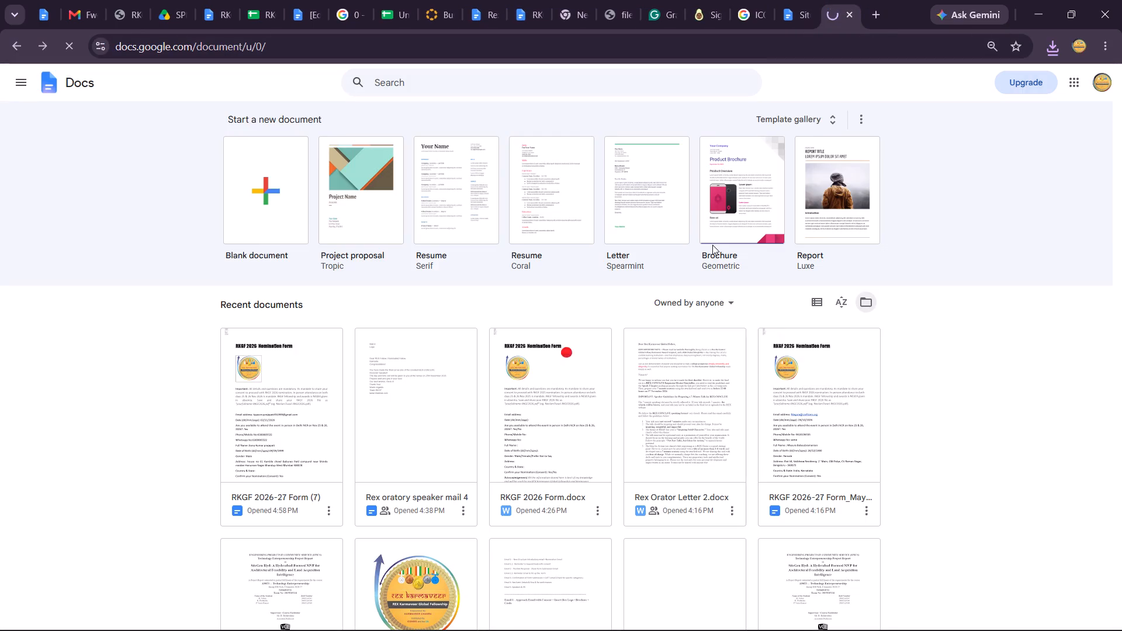
Look through the uploaded nomination form, download it as a PDF and open the downloaded file.
scroll(712, 245, "down", 8)
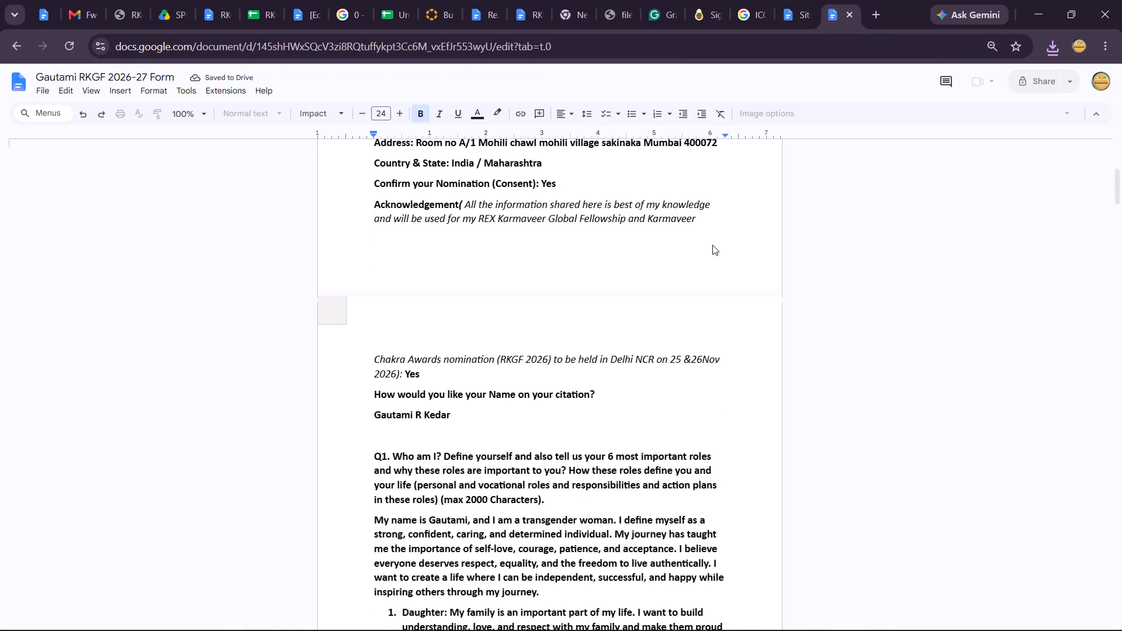
scroll(712, 245, "down", 16)
scroll(712, 245, "down", 6)
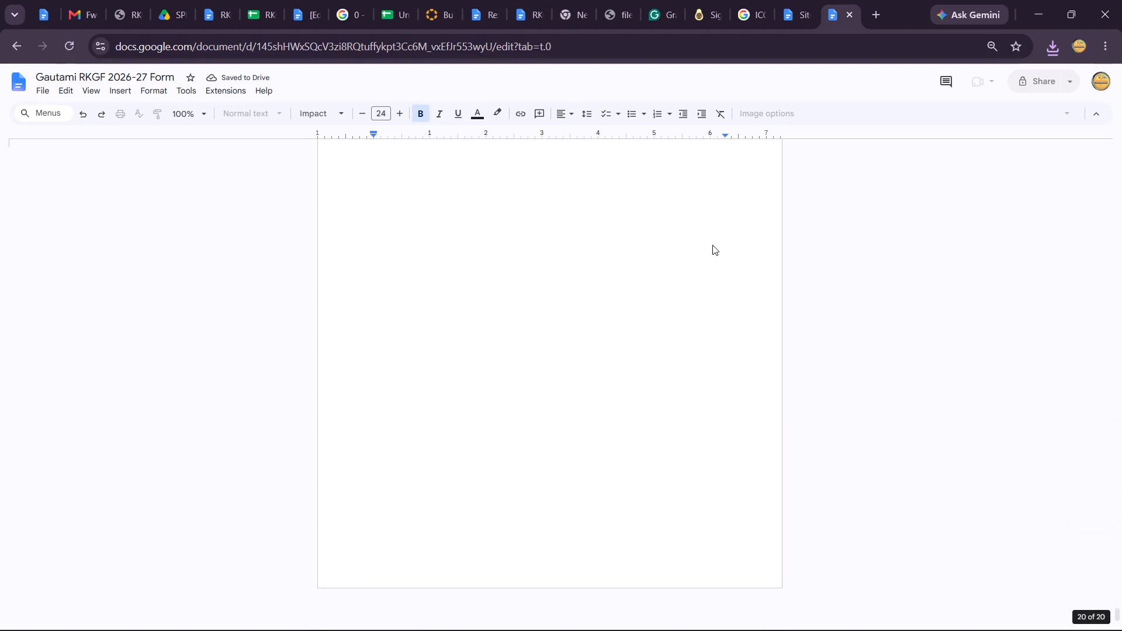
scroll(712, 245, "down", 1)
scroll(712, 245, "up", 20)
scroll(712, 245, "up", 20)
scroll(712, 245, "up", 1)
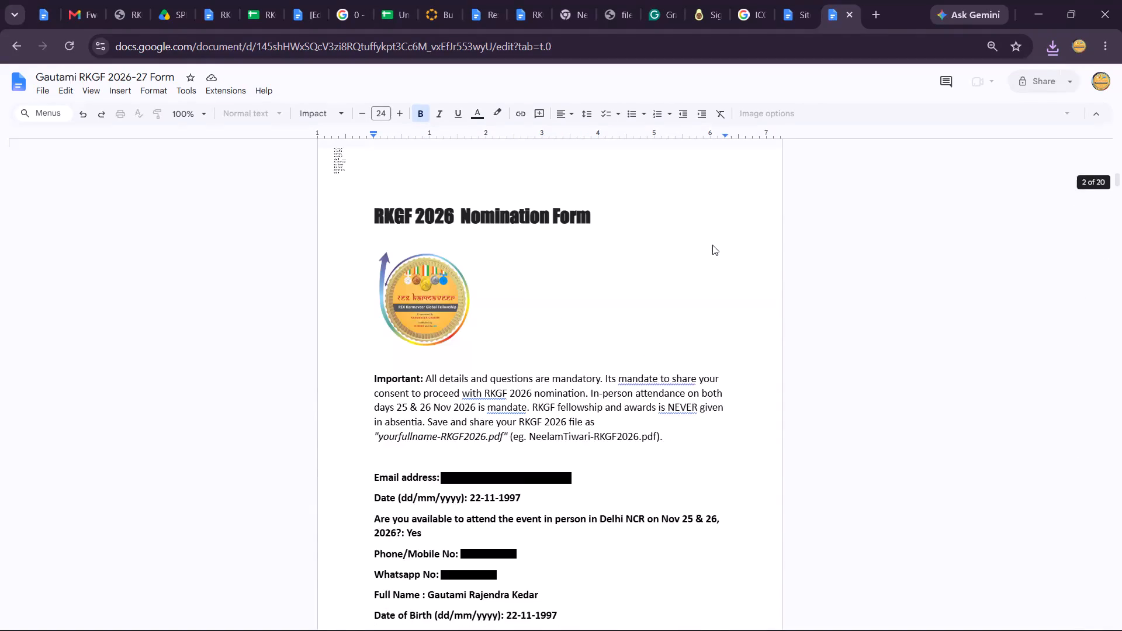
scroll(712, 245, "down", 3)
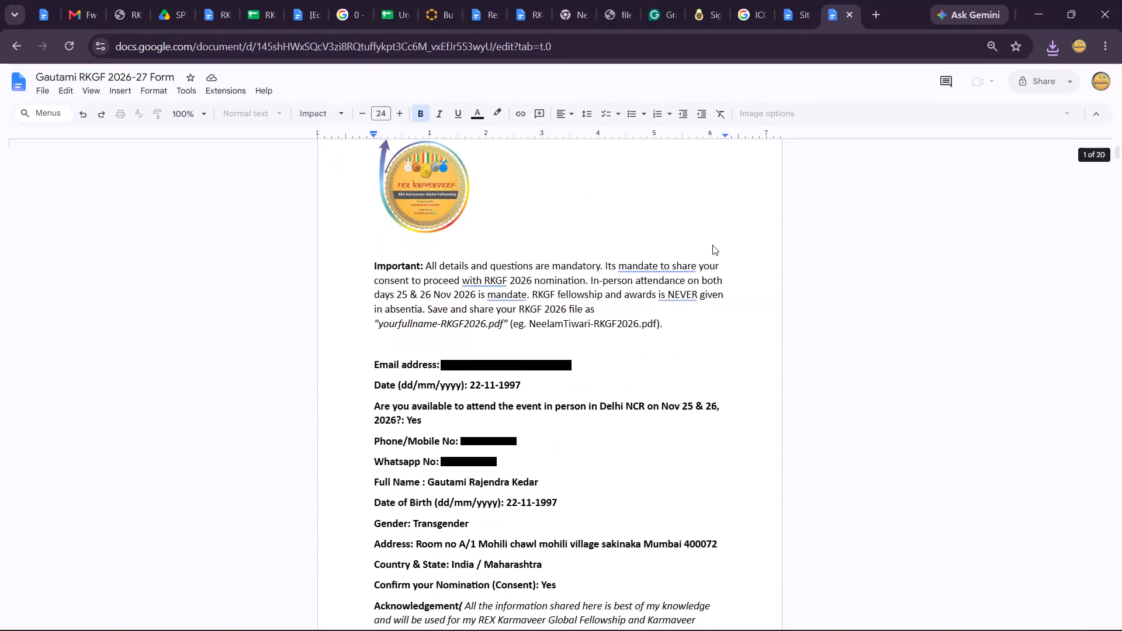
left_click(46, 88)
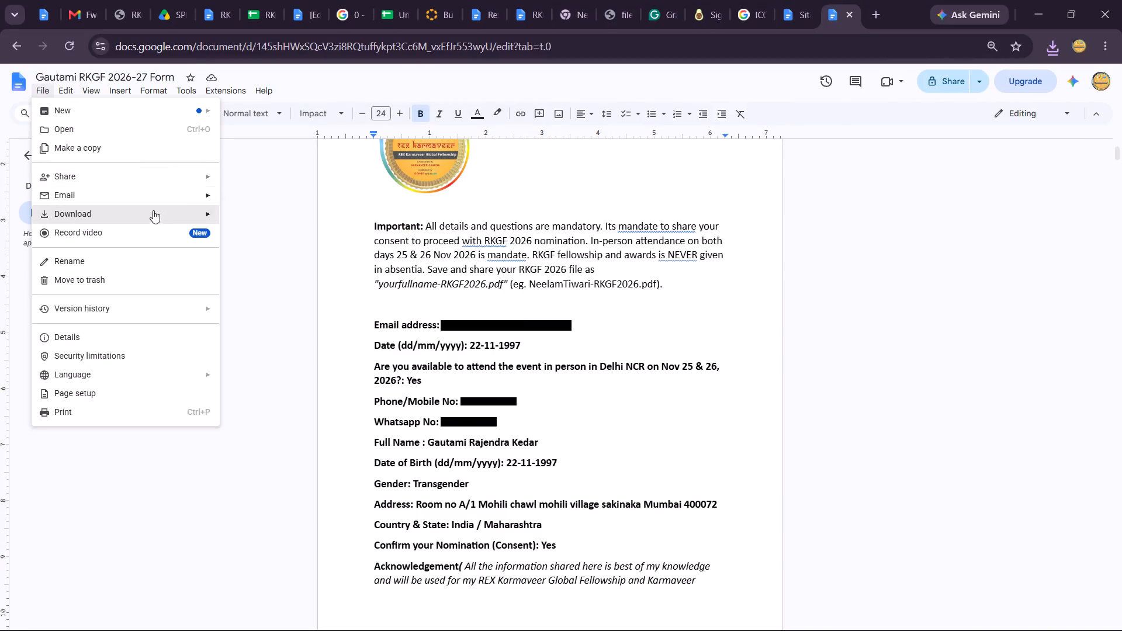
left_click(247, 233)
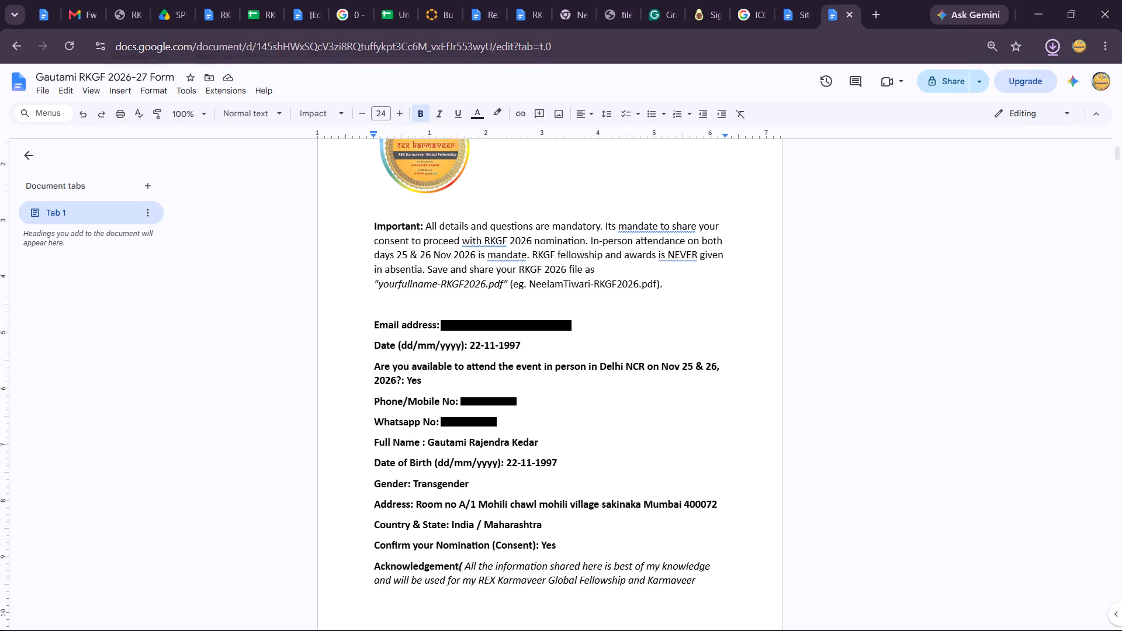
left_click(941, 99)
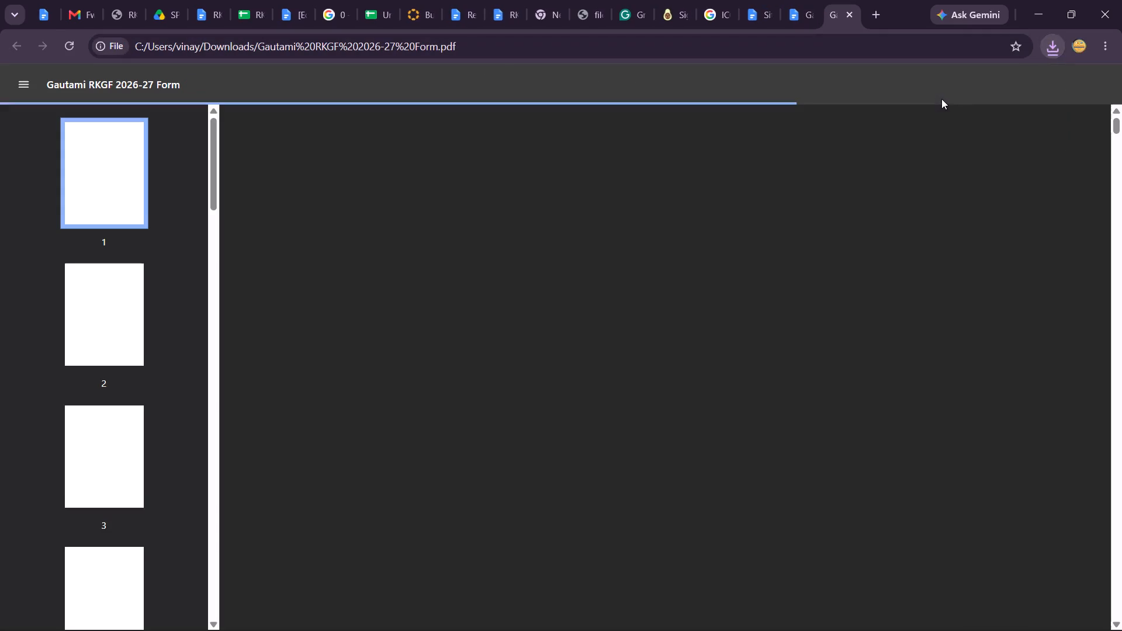
Copy the nominee's email address from the PDF into cell D128 of the BRONZE- Confirmed Nominations sheet.
scroll(629, 387, "down", 1)
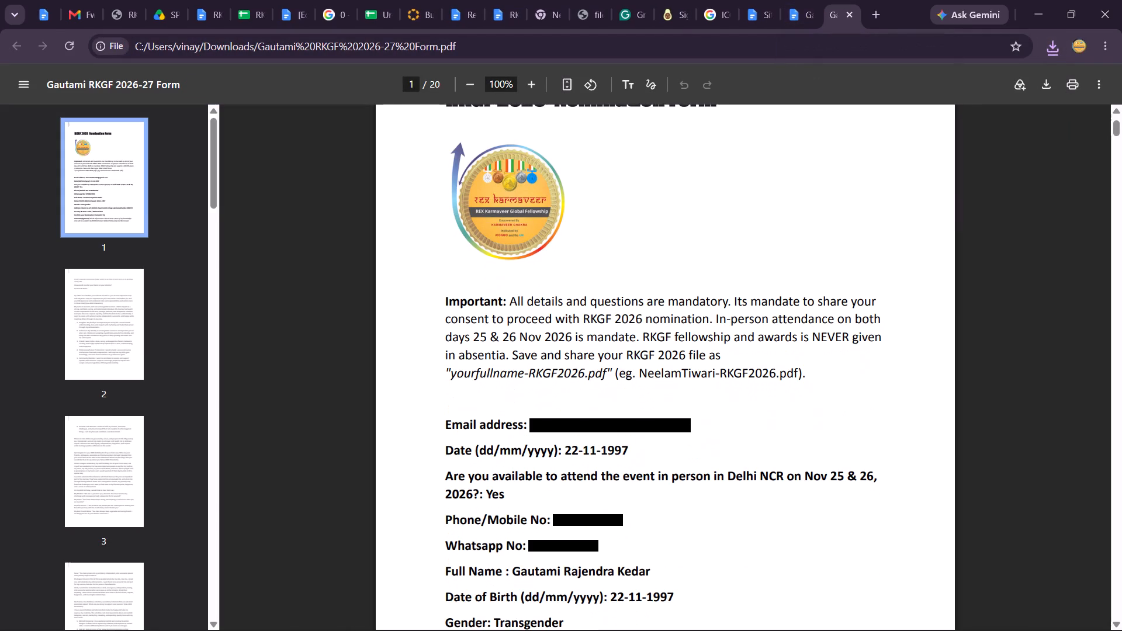
left_click_drag(529, 425, 659, 434)
left_click_drag(659, 434, 701, 434)
key("ctrl+c")
key("alt+Tab")
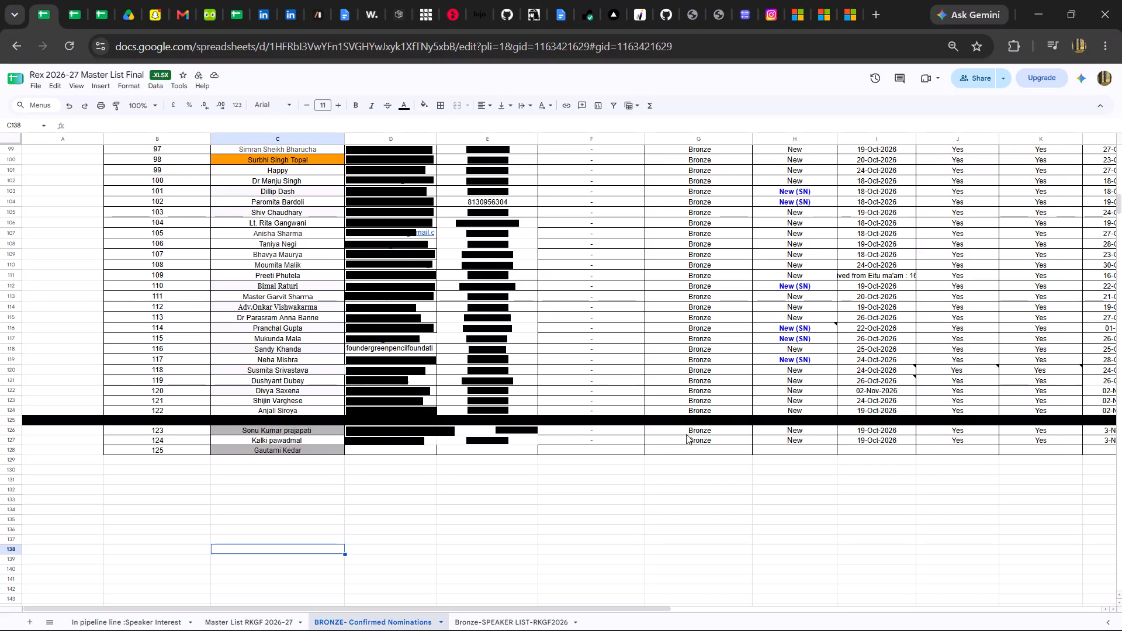
left_click(392, 446)
key("ctrl+v")
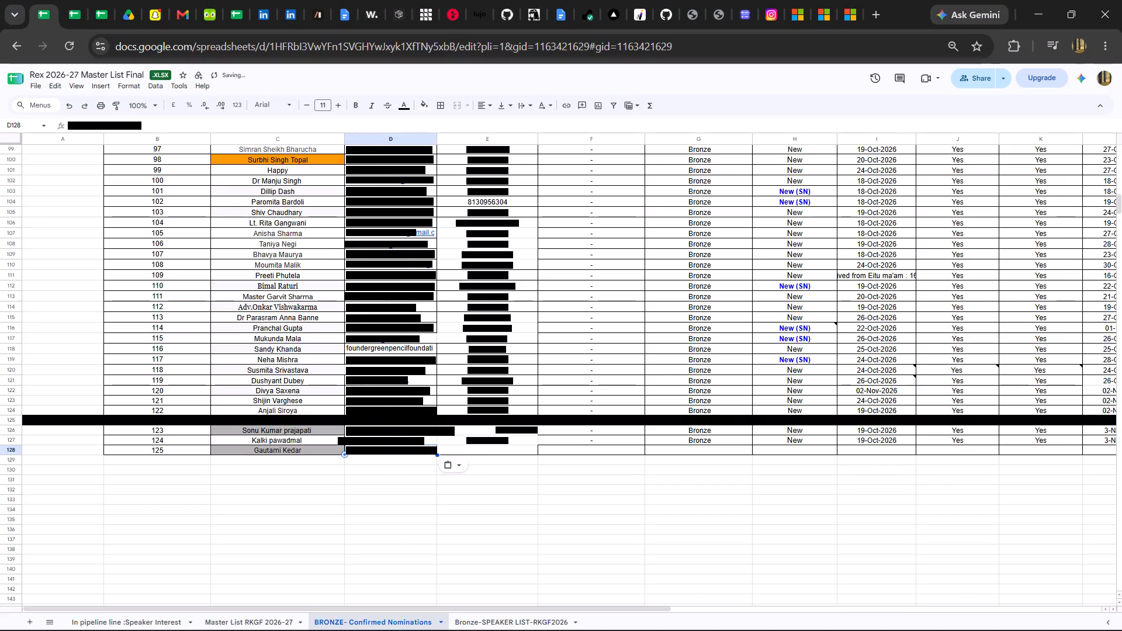
Search all sheets from Master List RKGF 2026-27 for the copied nominee email address to locate their row.
left_click(229, 613)
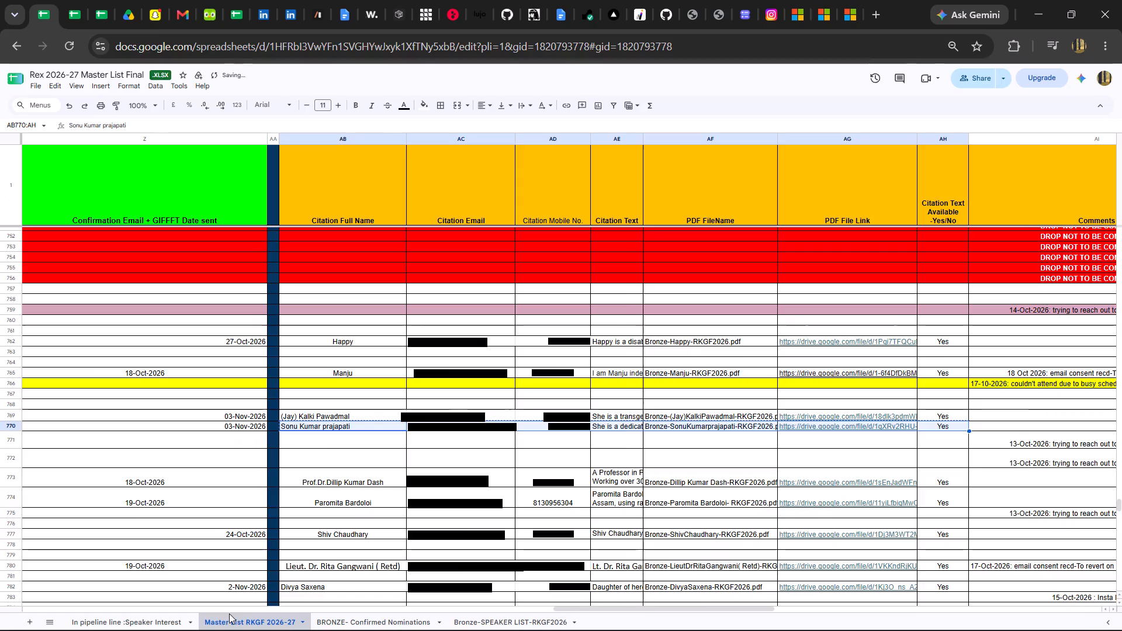
left_click(408, 475)
key("ctrl+h")
key("ctrl+v")
key("Return")
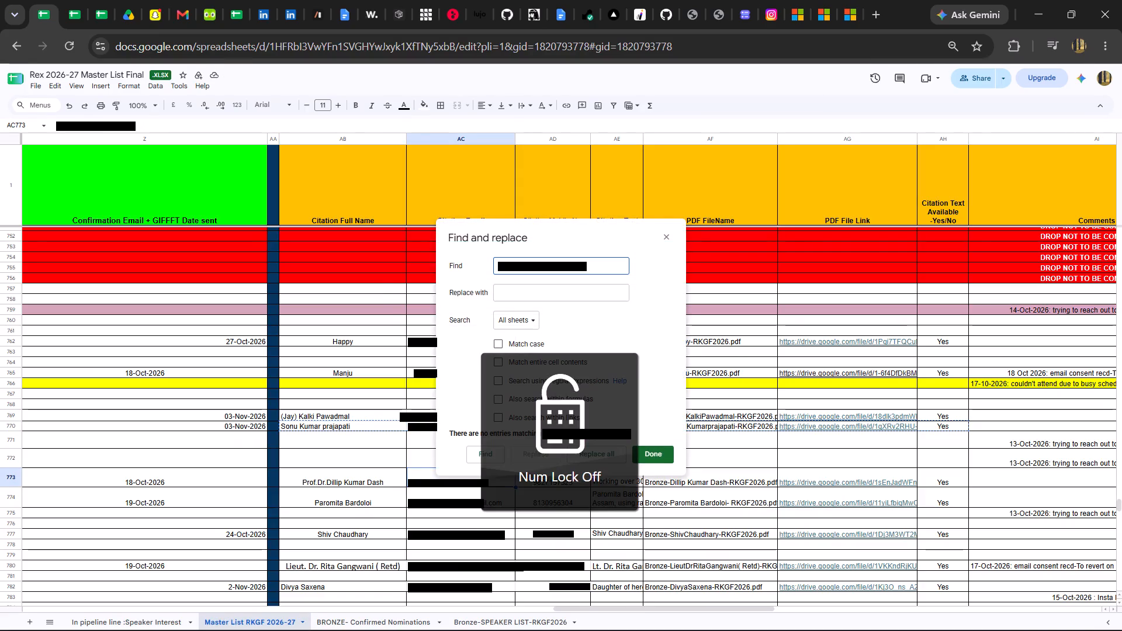
key("BackSpace")
key("BackSpace")
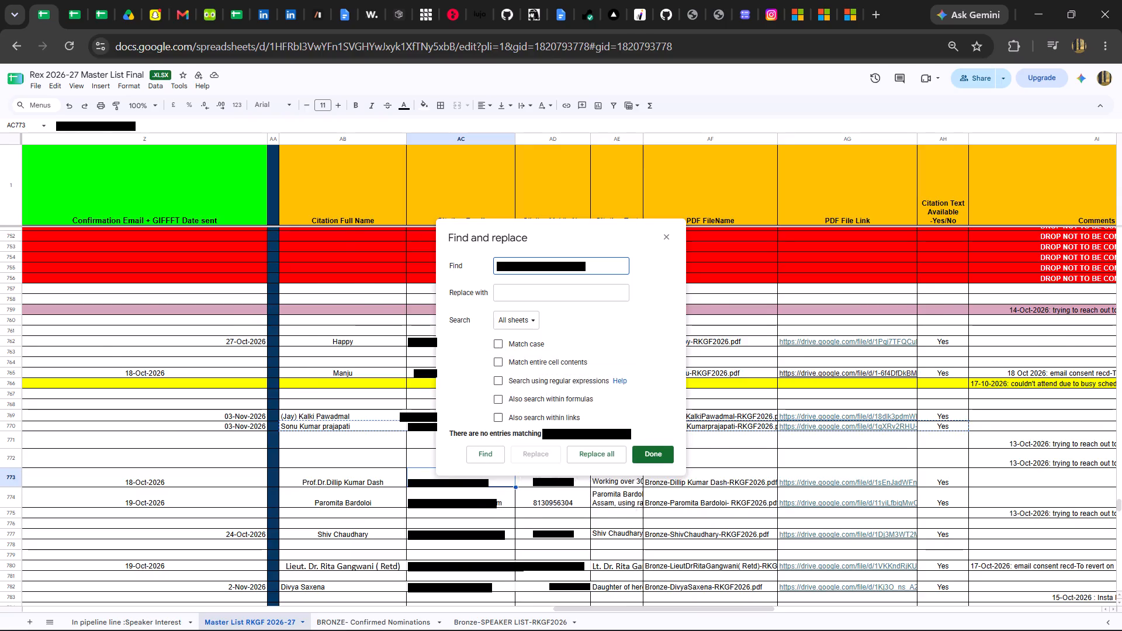
key("Return")
key("Return")
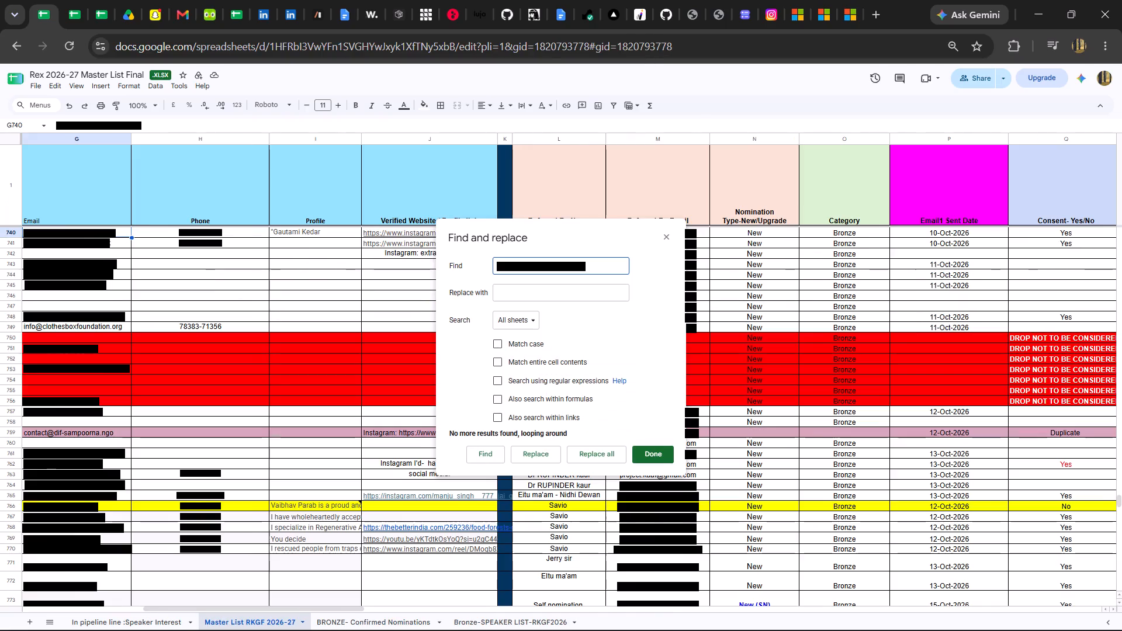
key("Escape")
Enter Yes in the Form PDF Submitted cell of row 740.
key("Right")
key("Right")
key("Right")
key("Right")
key("Right")
key("Right")
key("Right")
key("Right")
key("Right")
key("Right")
key("Right")
key("Right")
key("Right")
key("Right")
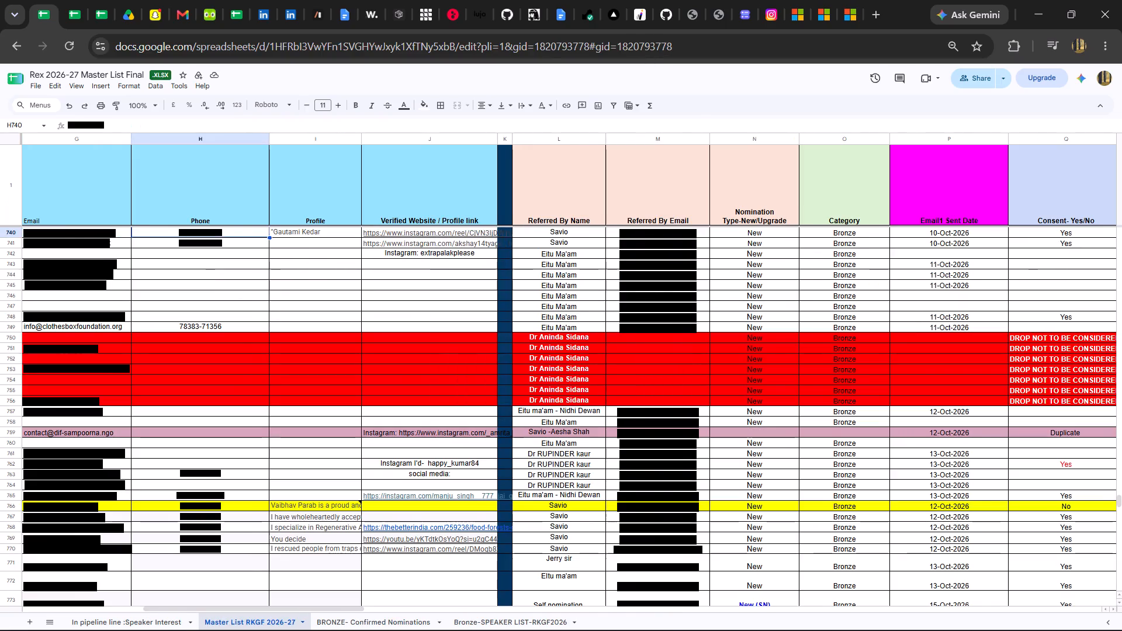
key("Right")
key("Right")
key("Right")
key("Right")
key("Right")
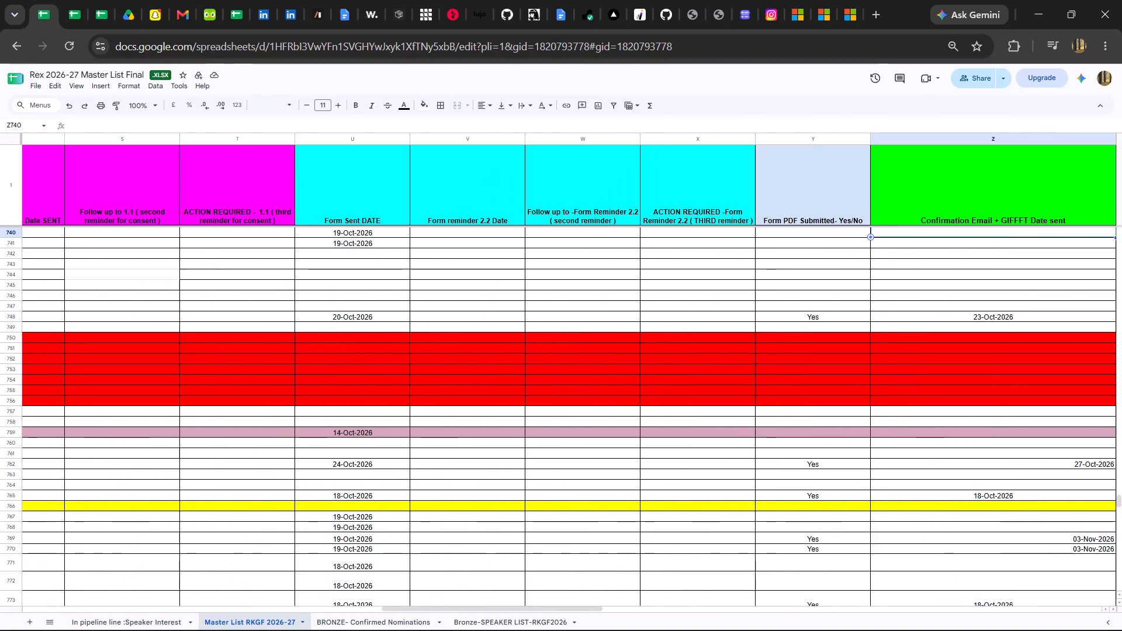
key("Left")
type("Yes")
key("Right")
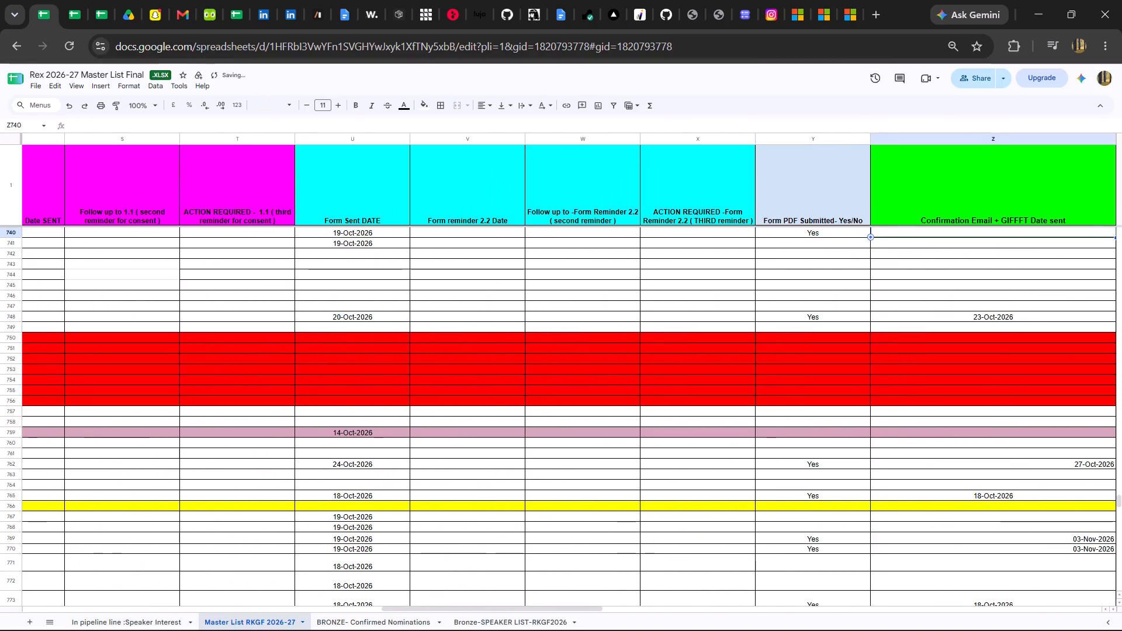
Search all sheets again for the nominee's email address to get back to their row in the master list.
key("Insert")
key("Page_Down")
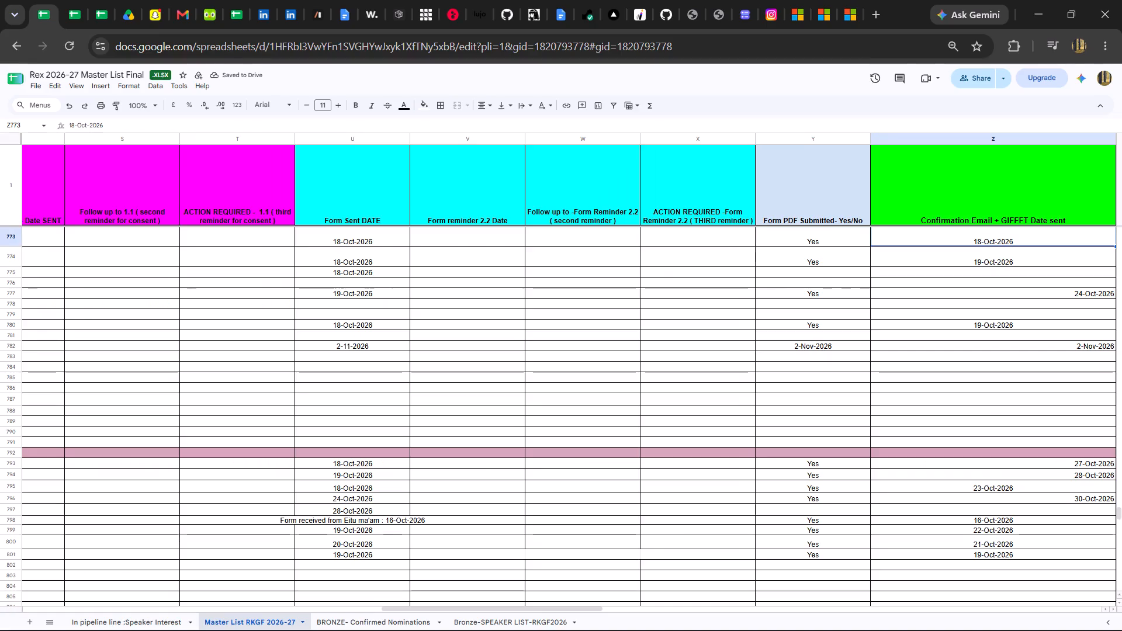
key("ctrl+h")
key("ctrl+v")
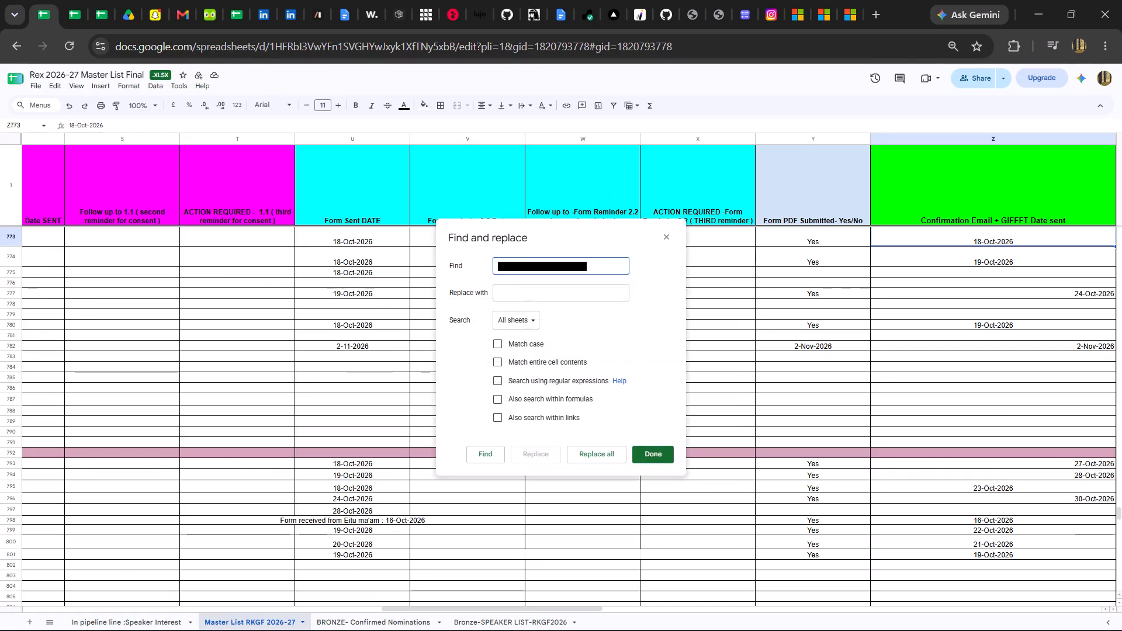
key("ctrl+Left")
key("ctrl+Left")
key("ctrl+Left")
key("ctrl+Left")
key("ctrl+Left")
key("BackSpace")
key("BackSpace")
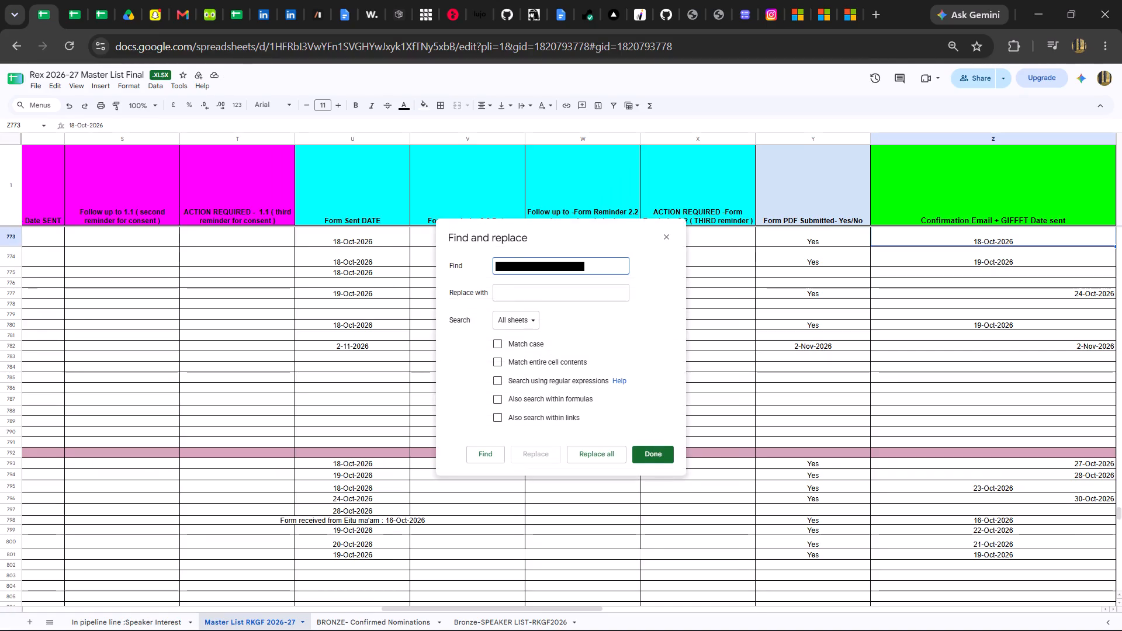
key("Return")
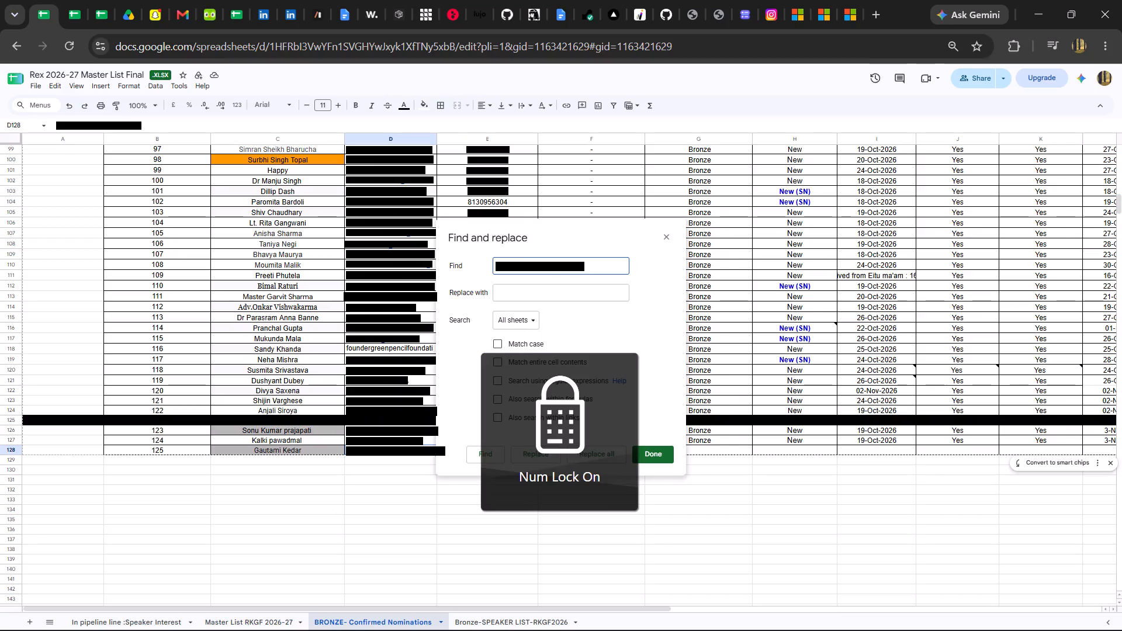
key("Escape")
key("ctrl+h")
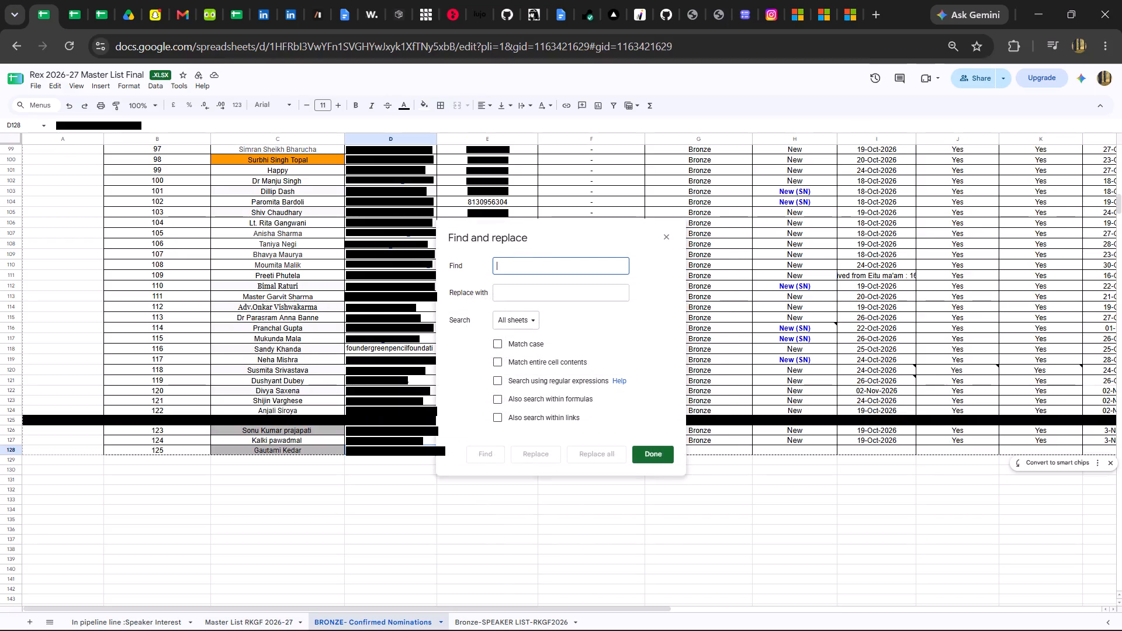
key("ctrl+v")
key("ctrl+Left")
key("ctrl+Left")
key("ctrl+Left")
key("ctrl+Left")
key("ctrl+Left")
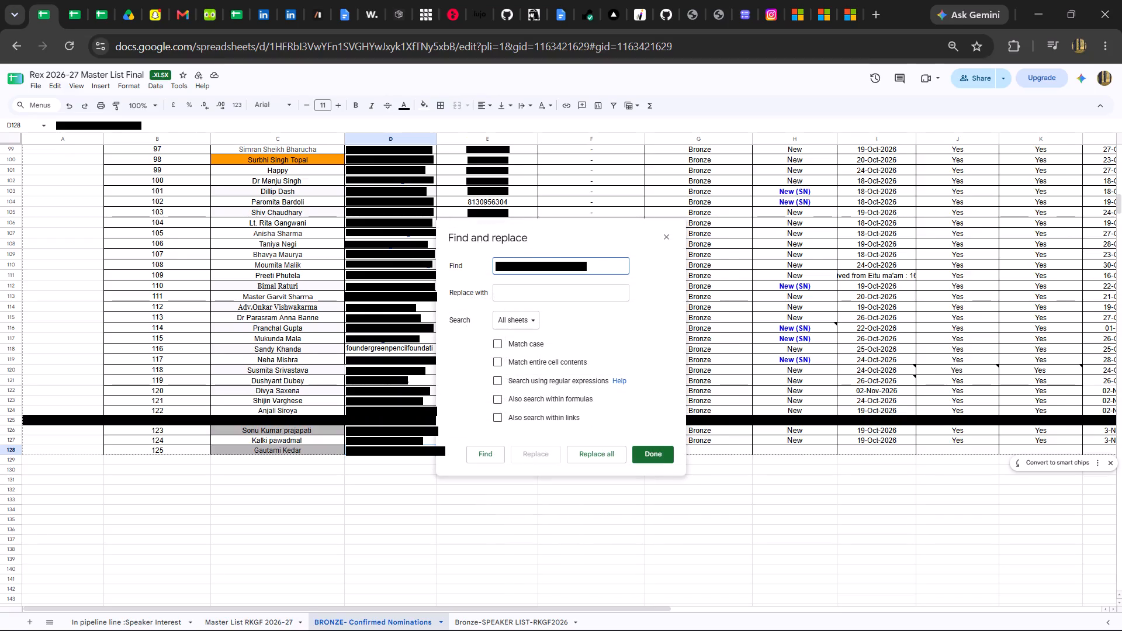
key("BackSpace")
key("BackSpace")
key("Return")
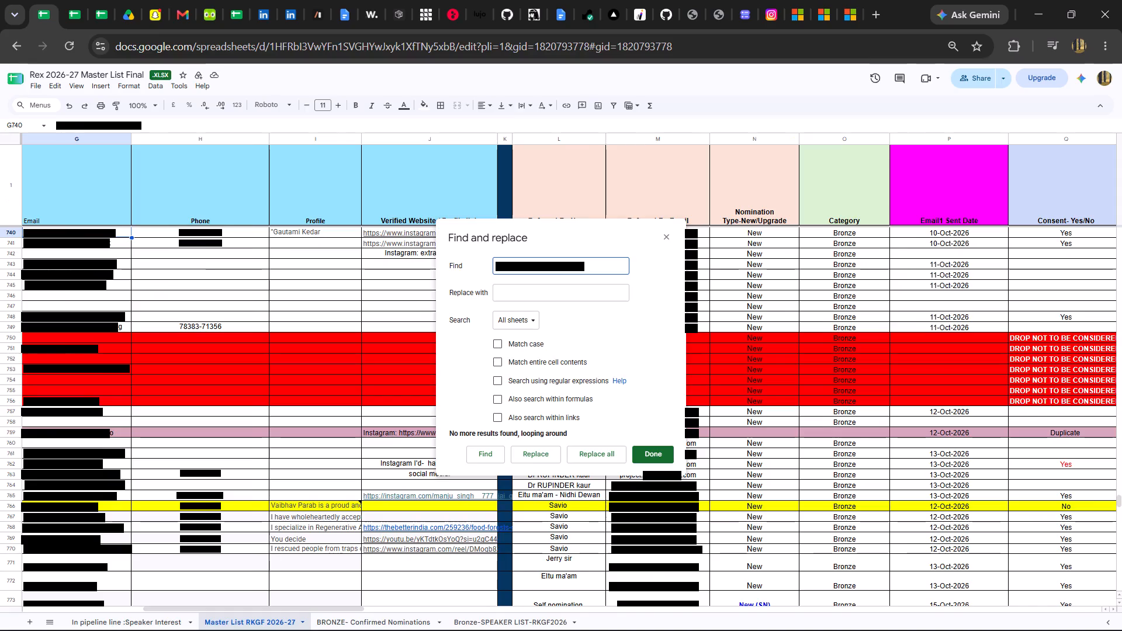
key("Escape")
Enter 03-Nov-2026 in the Confirmation Email + GIFFFT Date sent cell of row 740.
key("Right")
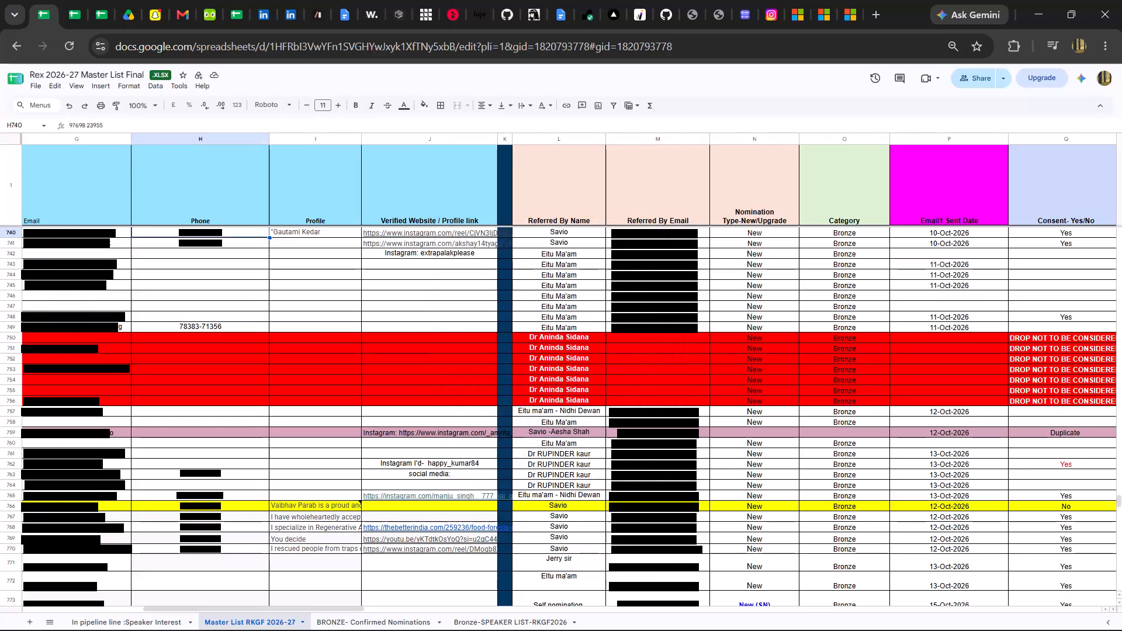
key("Right")
key("Right")
key("Right")
key("Right")
key("Right")
key("Right")
key("Right")
key("Right")
key("Right")
key("Right")
key("Right")
key("Right")
key("Right")
key("Right")
key("Right")
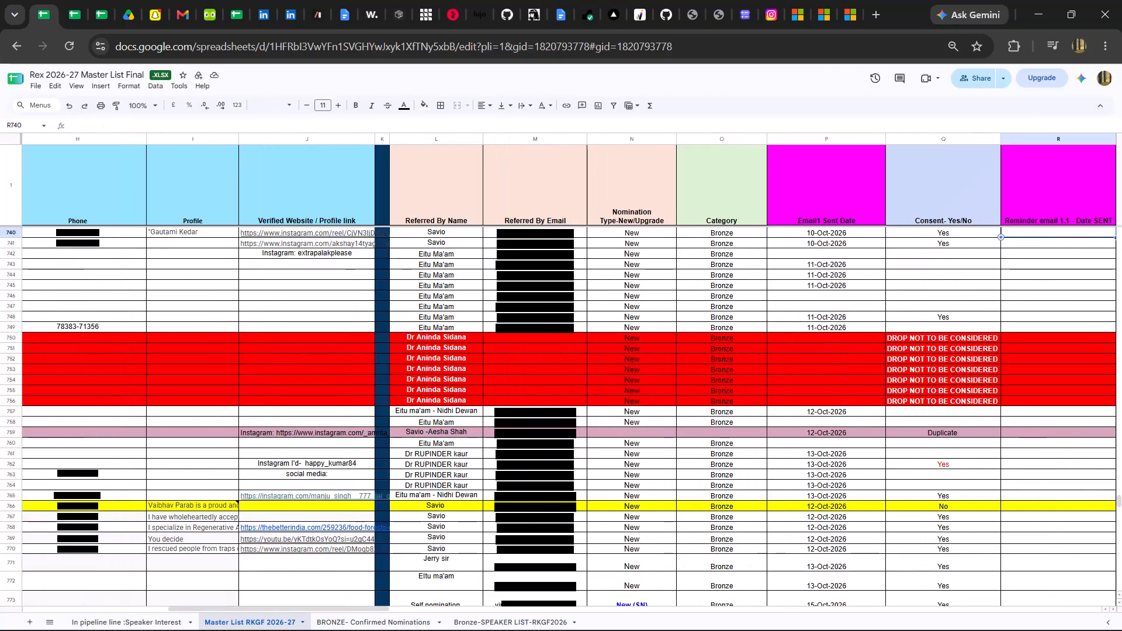
key("Right")
key("Right")
key("Right")
key("Right")
key("Left")
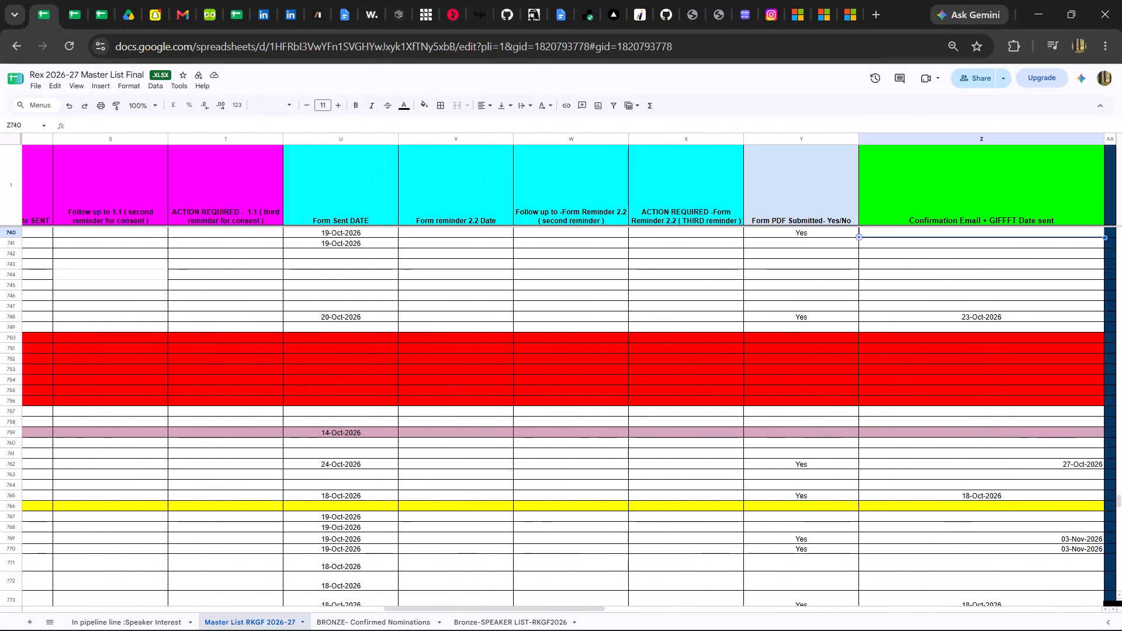
type("03")
key("minus")
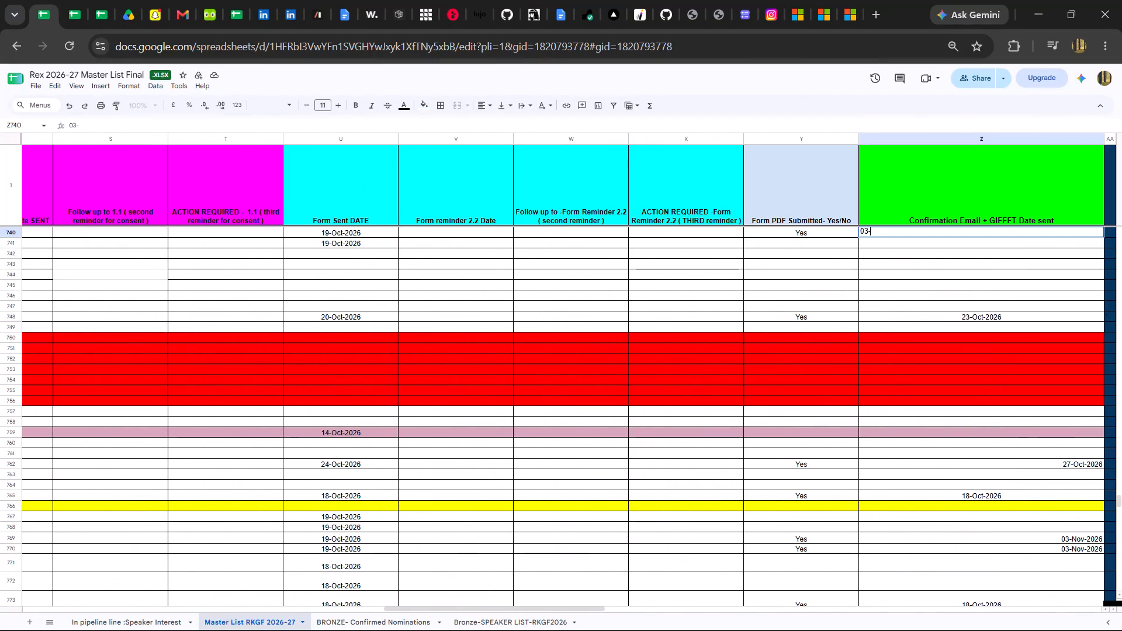
type("Nov-2026")
key("Right")
Paste the copied nominee email address into the Citation Email cell of row 740.
key("Right")
key("Right")
key("Right")
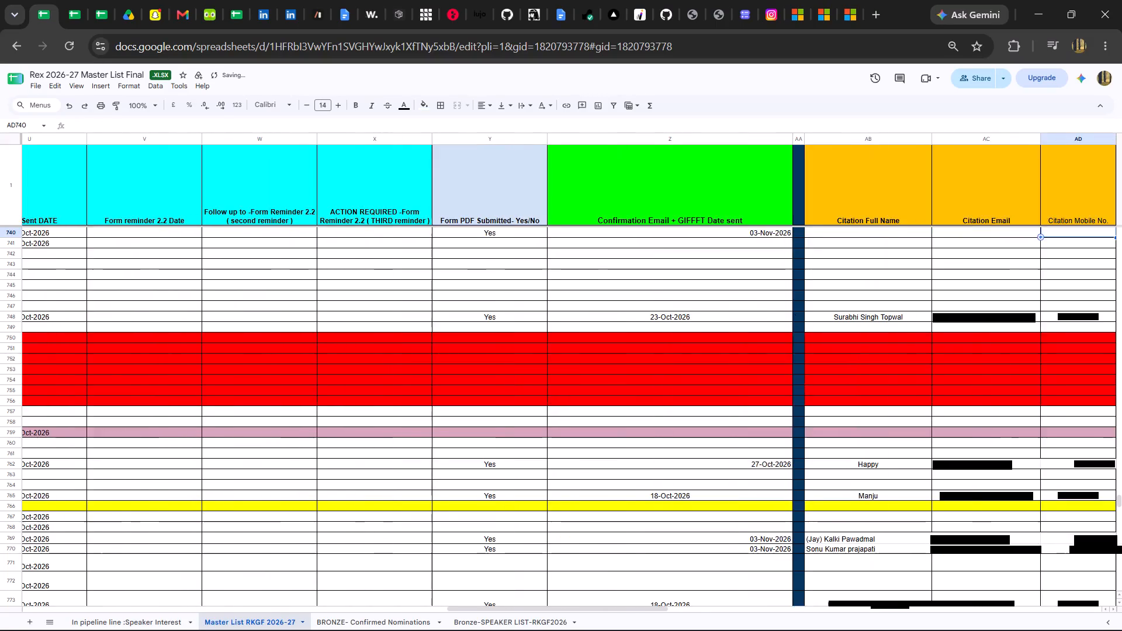
key("Right")
key("Right")
key("Right")
key("Right")
key("Right")
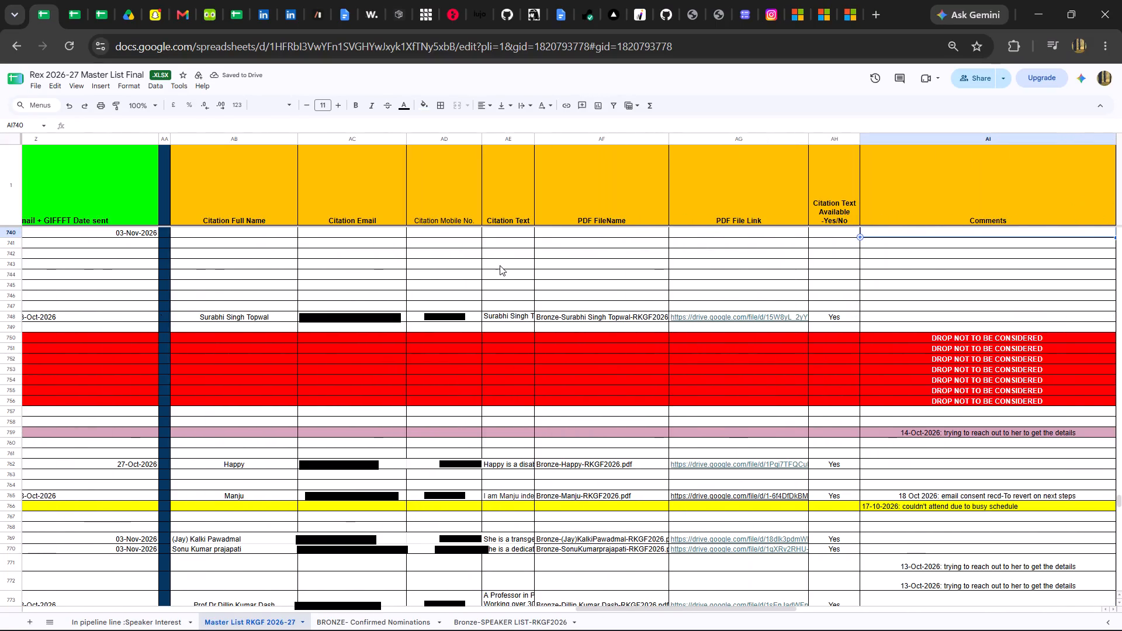
key("Left")
key("Left")
key("Left")
key("Left")
key("Left")
key("Left")
key("Left")
key("Right")
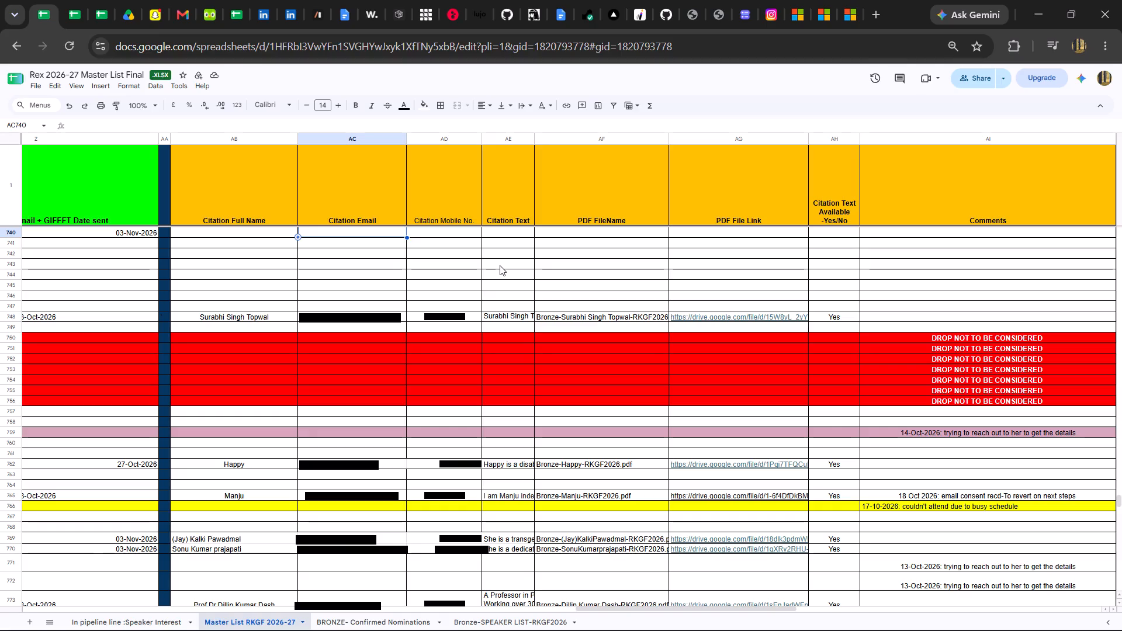
key("ctrl+v")
Copy the nominee's preferred citation name from the PDF form into the Citation Full Name cell of row 740.
key("Left")
key("alt+Tab")
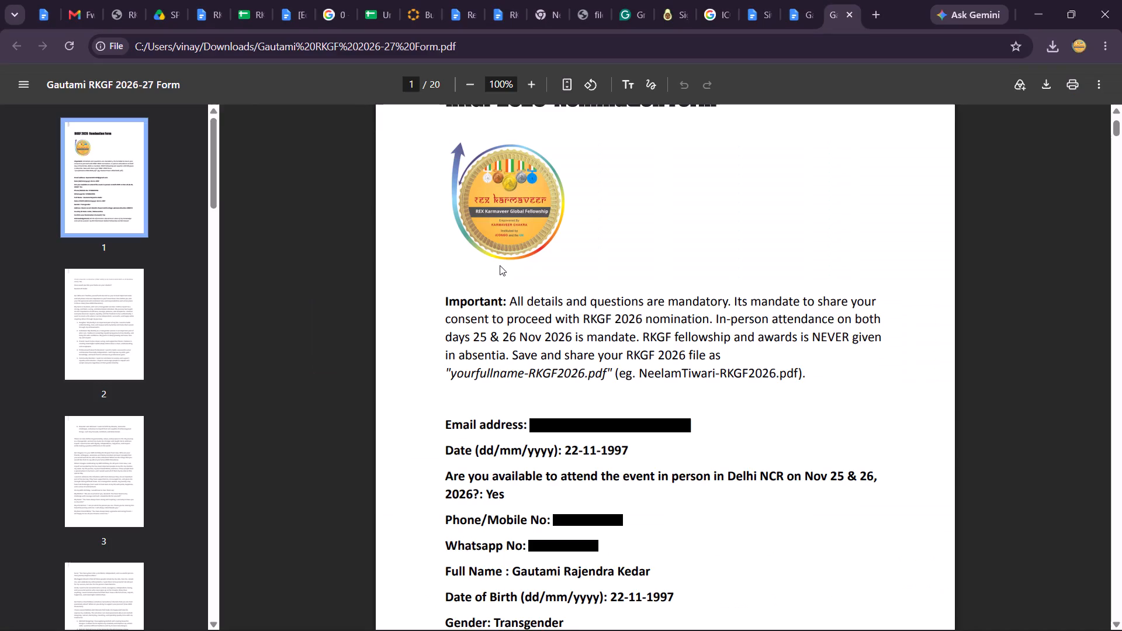
scroll(500, 265, "down", 3)
scroll(614, 585, "down", 1)
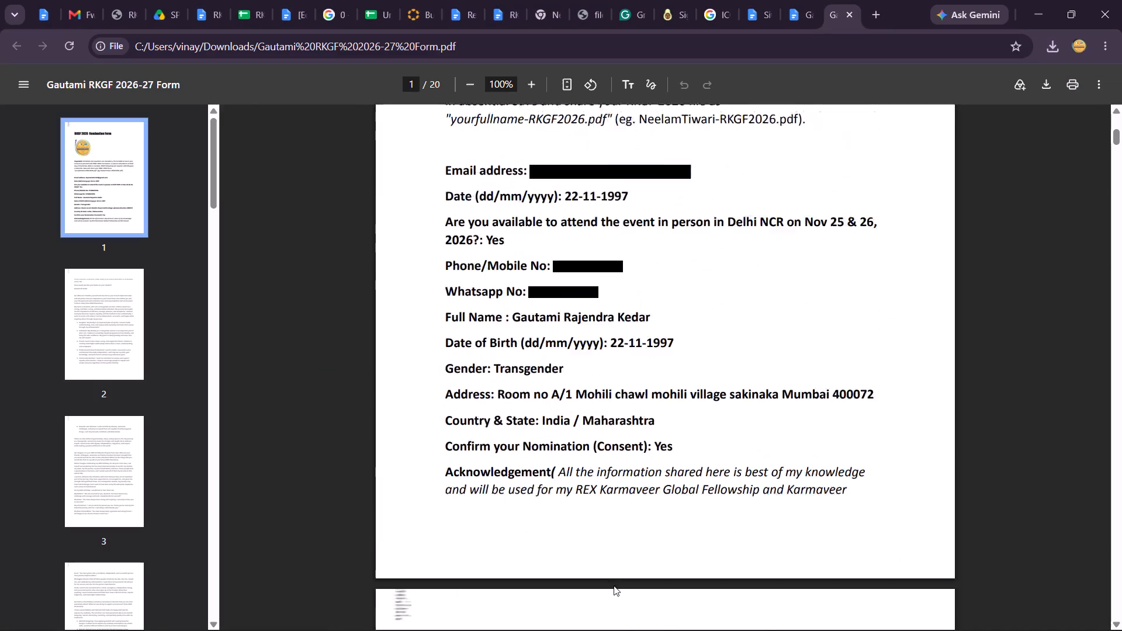
scroll(614, 585, "down", 2)
scroll(597, 384, "up", 1)
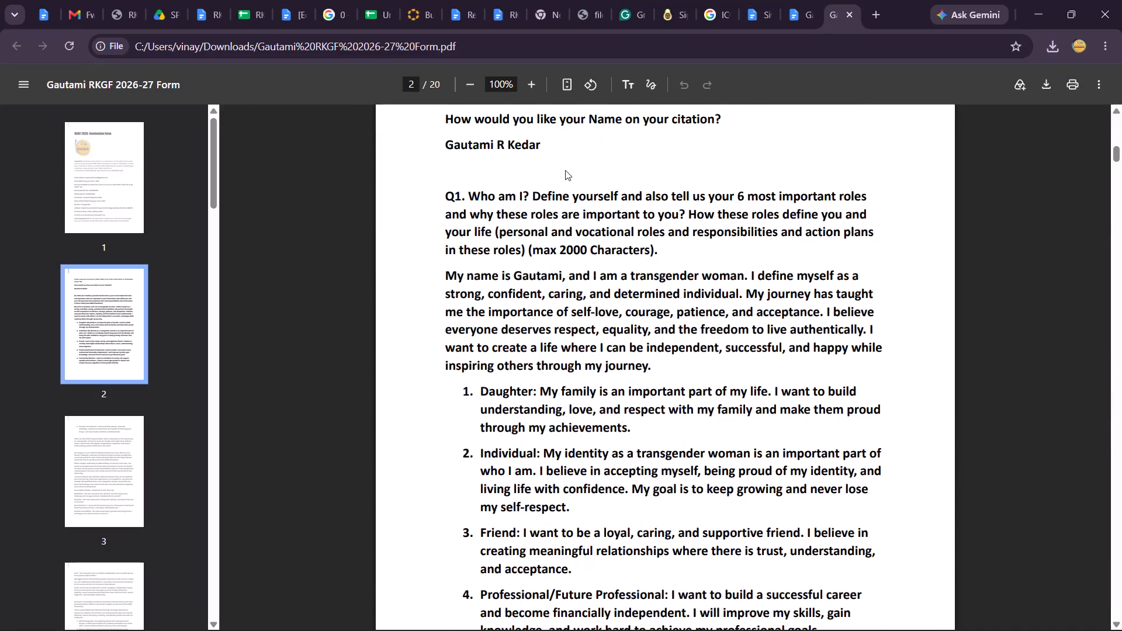
left_click_drag(544, 217, 439, 212)
key("ctrl+c")
key("alt+Tab")
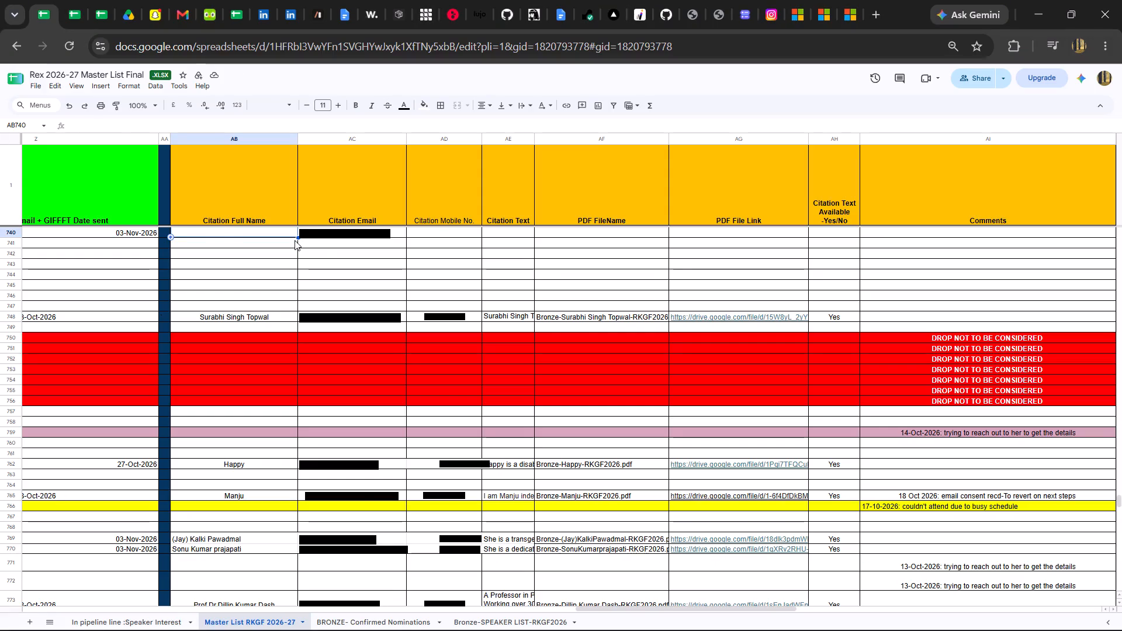
key("ctrl+v")
key("Down")
key("Down")
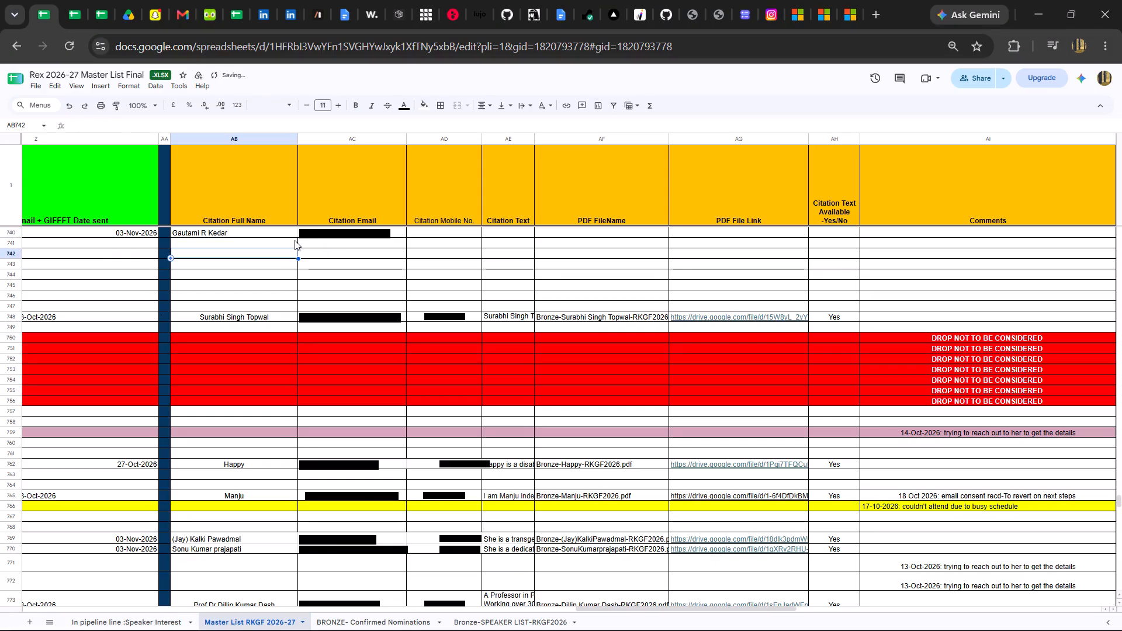
Copy the nominee's phone number from the PDF form into the Citation Mobile No. cell of row 740.
key("Up")
key("Up")
key("Right")
key("Right")
key("Right")
key("Left")
key("alt+Tab")
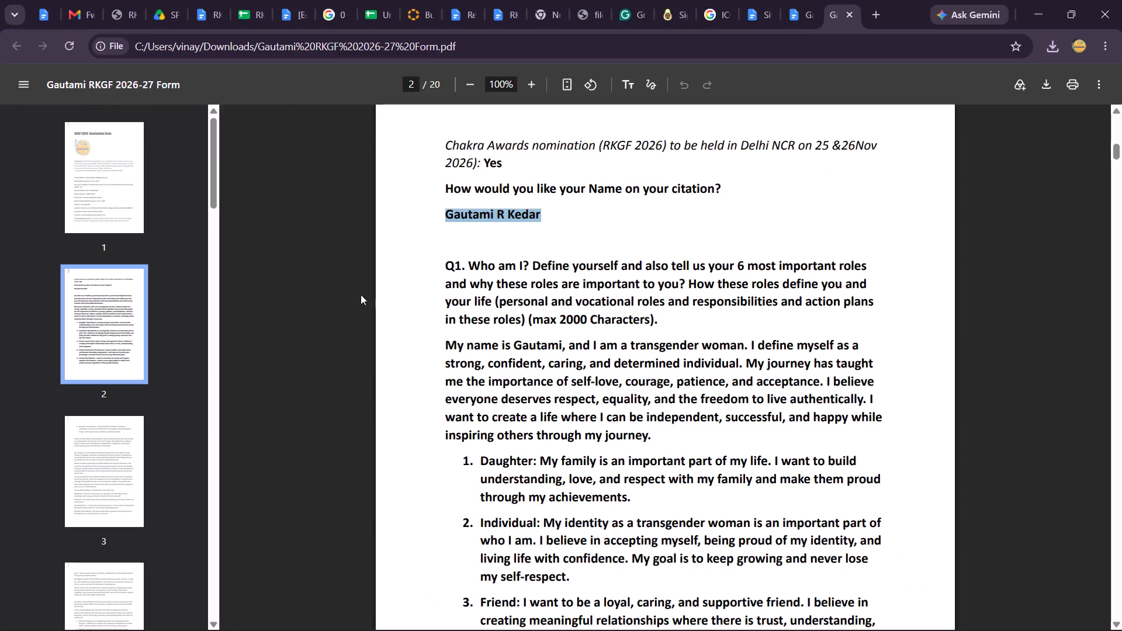
scroll(407, 322, "up", 8)
scroll(407, 322, "down", 2)
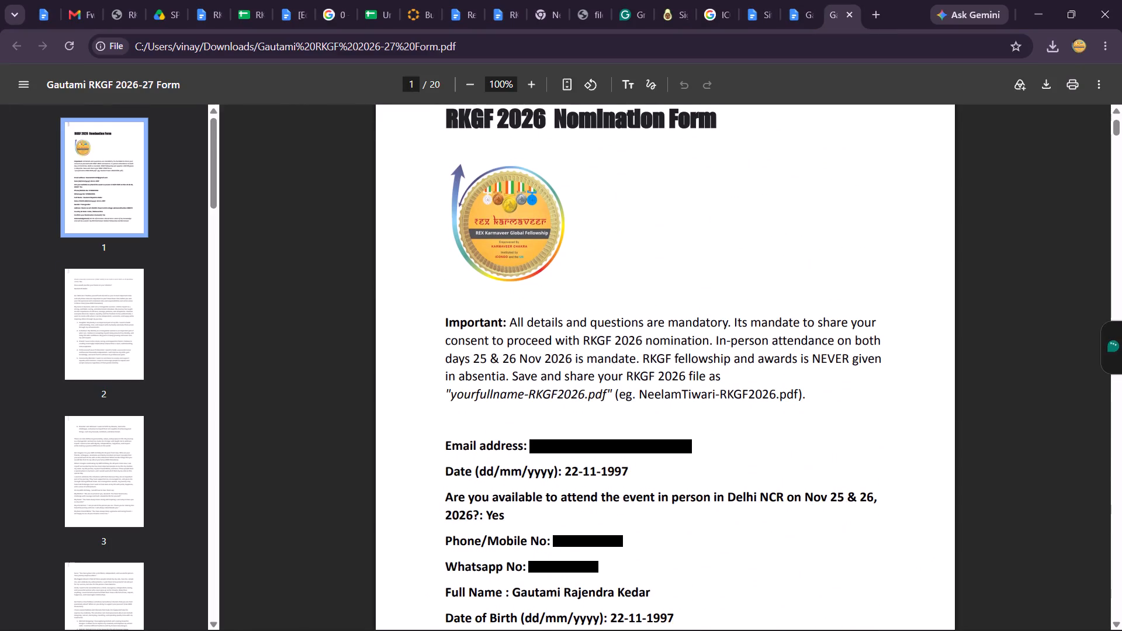
left_click_drag(553, 545, 650, 538)
key("ctrl+c")
key("alt+Tab")
key("ctrl+v")
Copy the nominee's Q17 brief profile summary from the PDF form into the Citation Text cell of row 740.
key("Right")
key("alt+Tab")
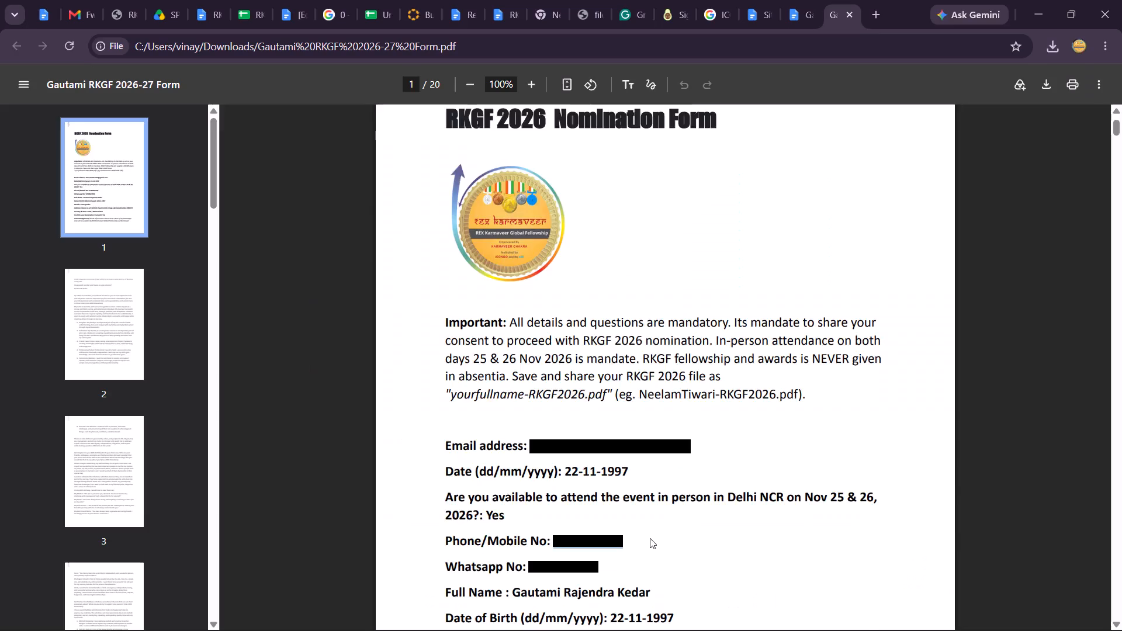
scroll(650, 538, "down", 20)
scroll(650, 538, "down", 16)
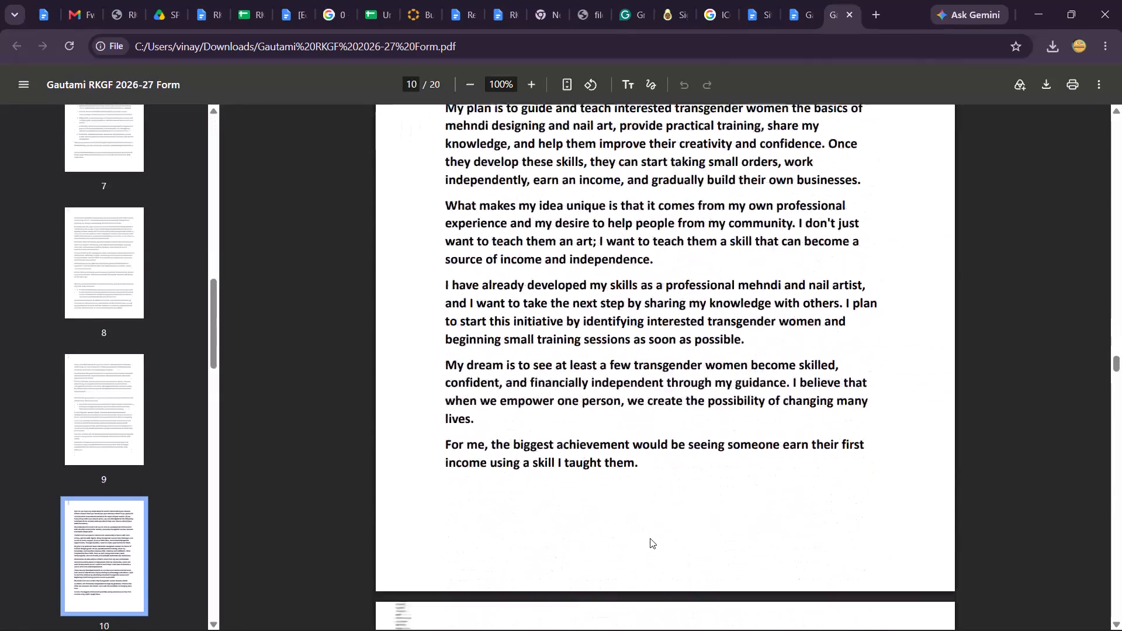
scroll(650, 538, "down", 1)
scroll(650, 538, "up", 4)
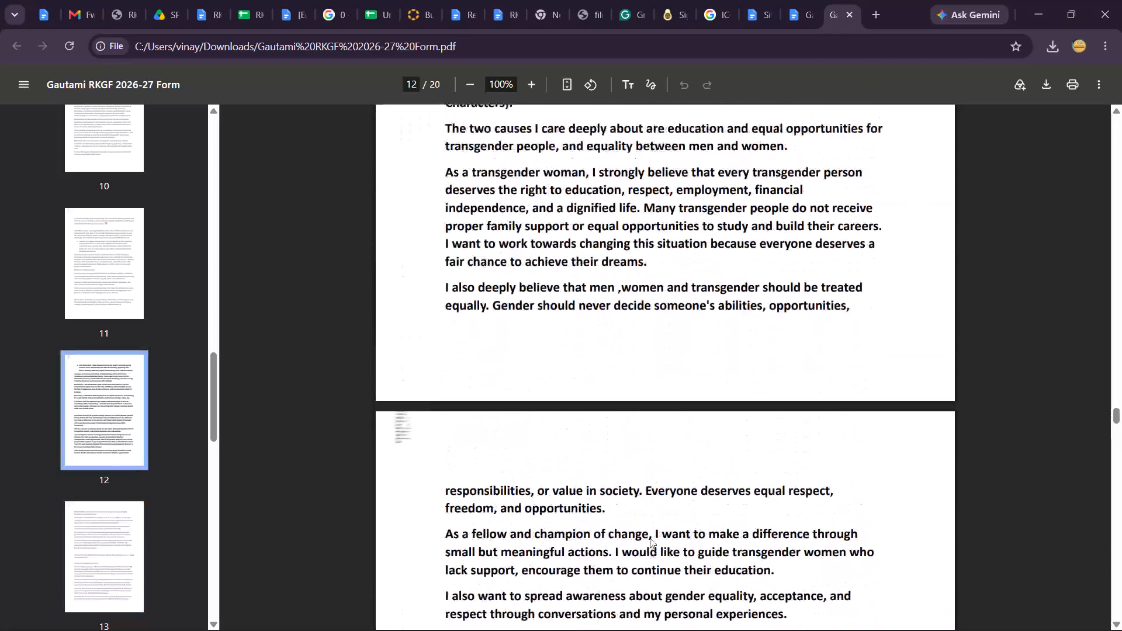
scroll(650, 538, "up", 1)
scroll(650, 538, "down", 6)
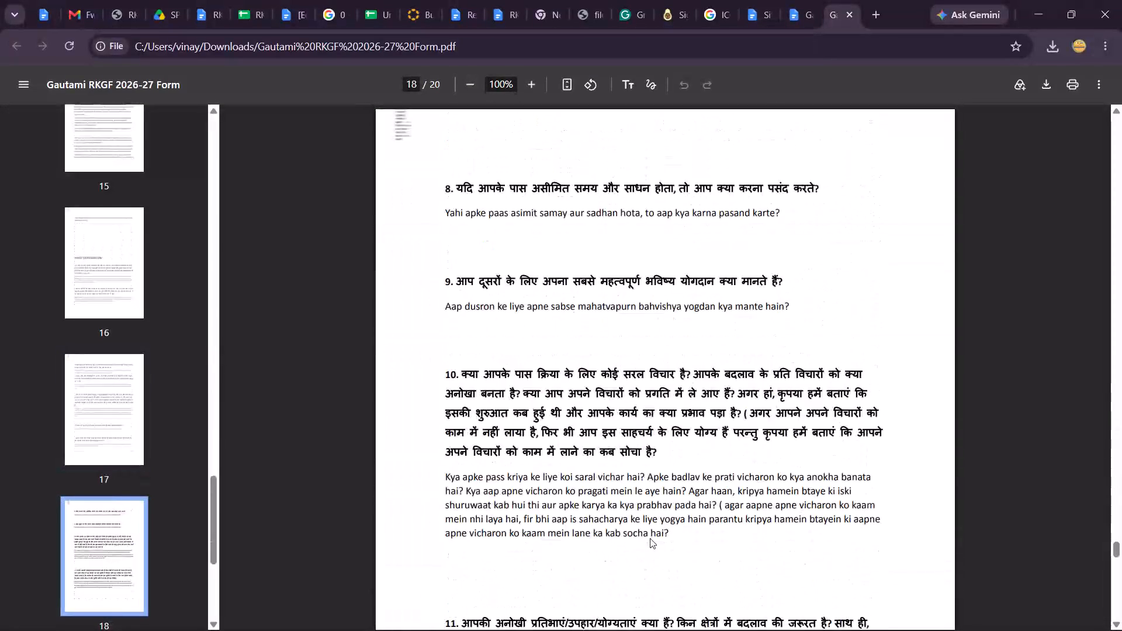
scroll(650, 538, "up", 13)
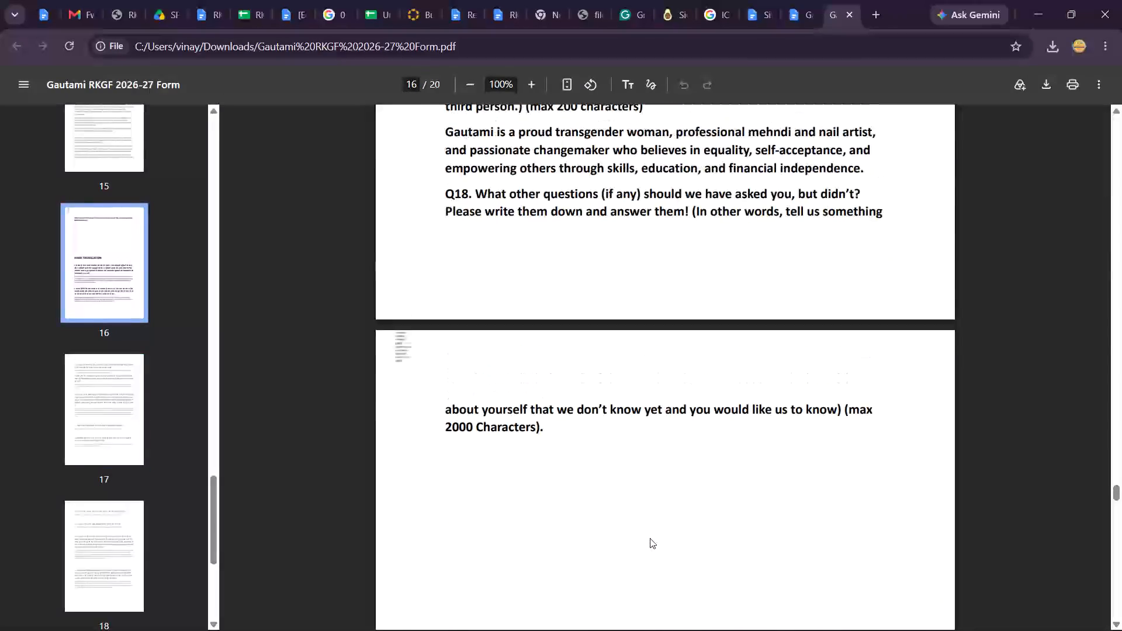
scroll(650, 538, "up", 1)
scroll(650, 538, "down", 2)
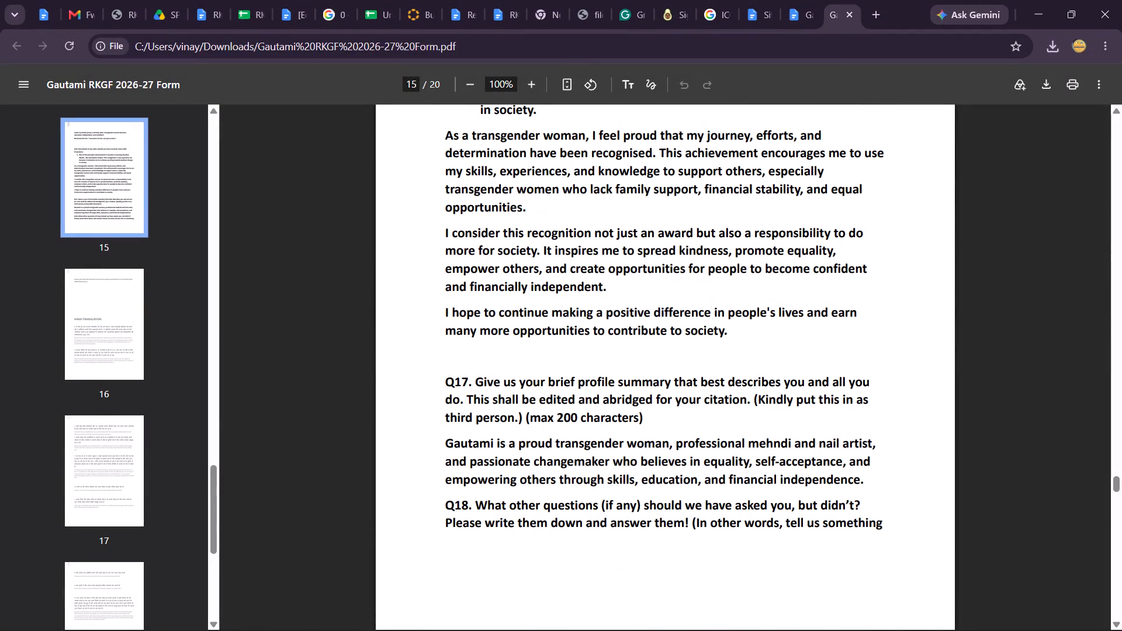
left_click_drag(444, 445, 900, 476)
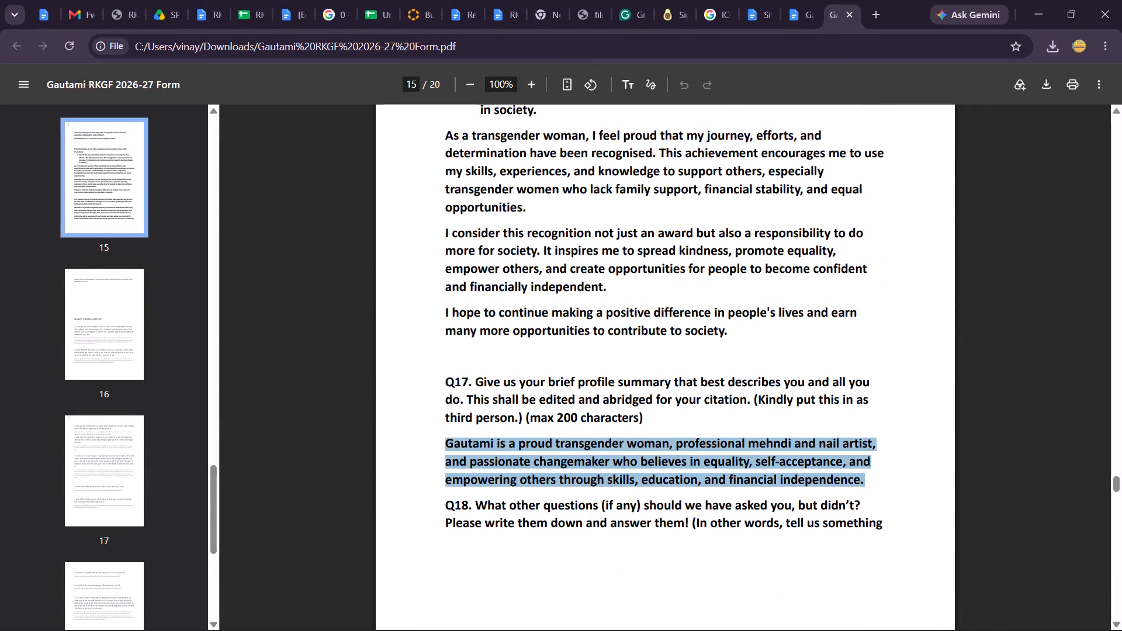
left_click_drag(900, 476, 939, 474)
key("ctrl+c")
key("alt+Tab")
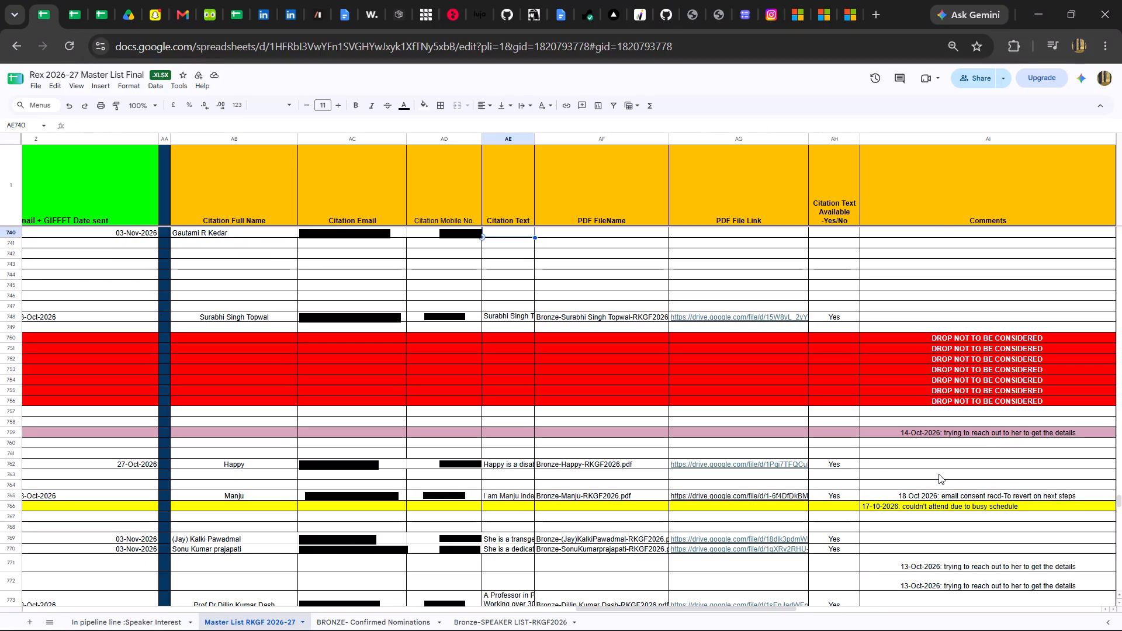
key("ctrl+v")
In the untitled spreadsheet's cell C276, replace the name in the Bronze-…-RKGF2026.pdf filename with this nominee's citation name without spaces, and copy the filename.
key("Right")
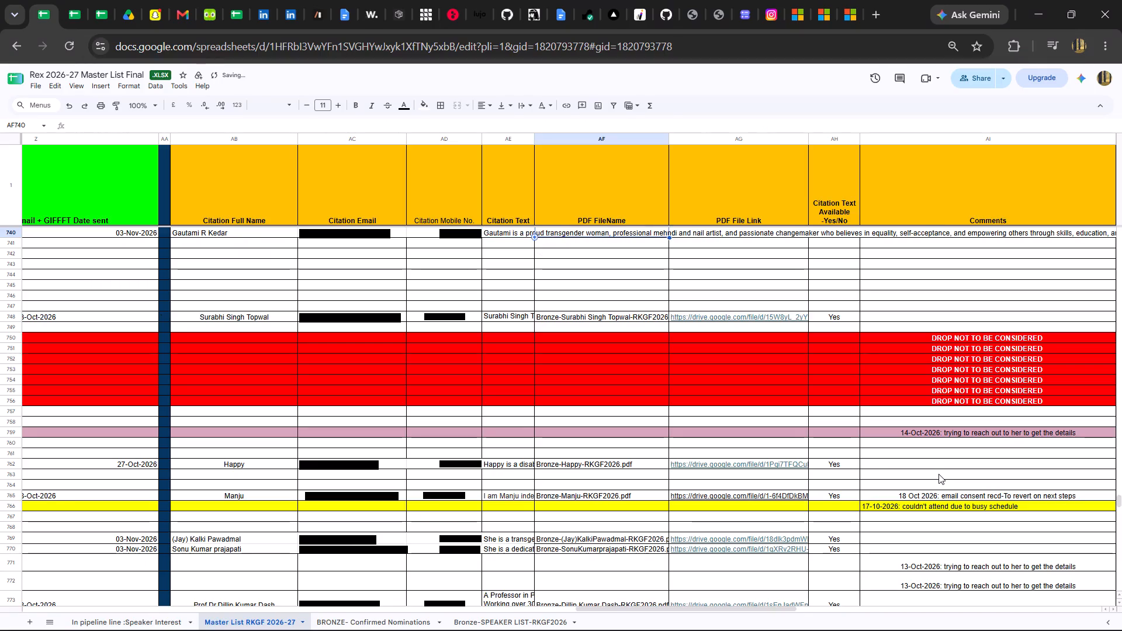
key("Left")
key("Left")
key("Left")
key("Left")
key("ctrl+c")
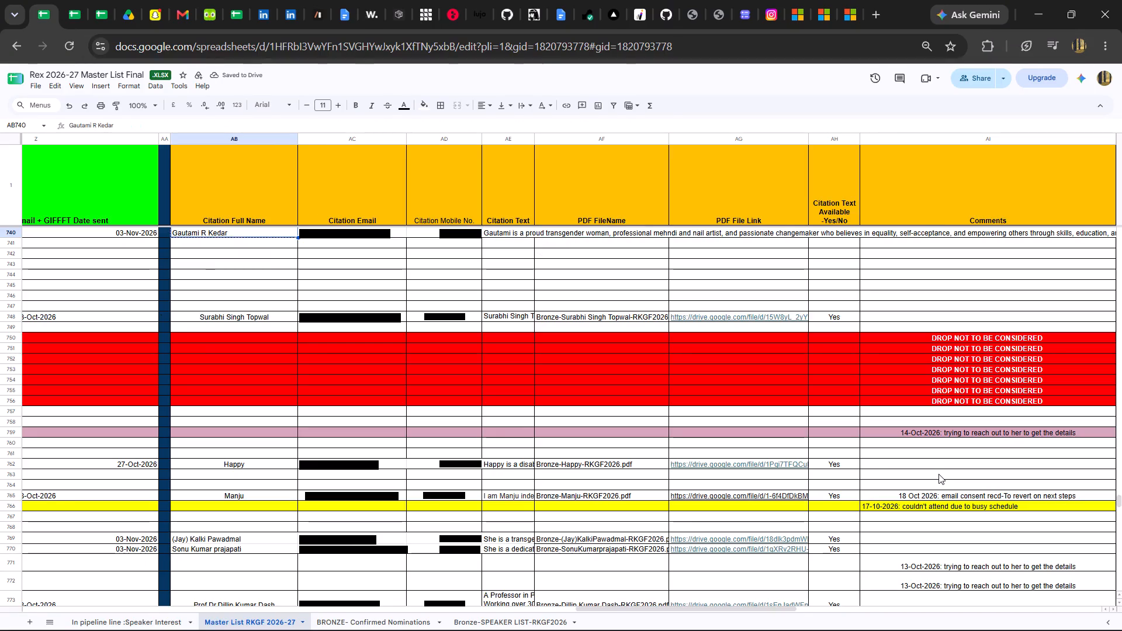
key("ctrl+Tab")
key("ctrl+Tab")
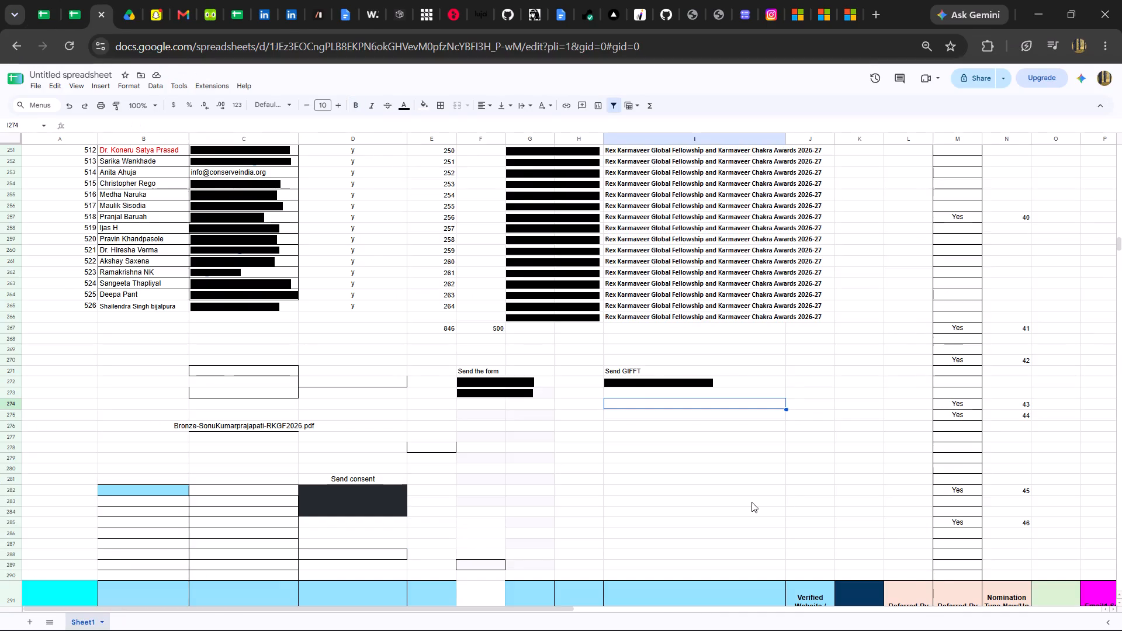
left_click(233, 426)
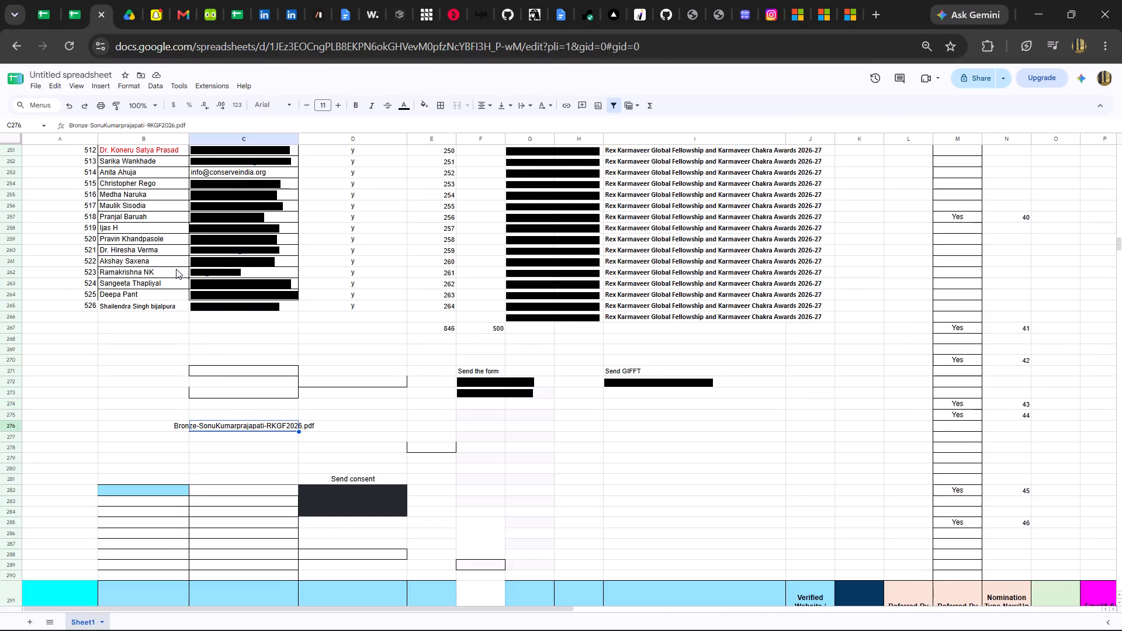
double_click(115, 125)
key("ctrl+v")
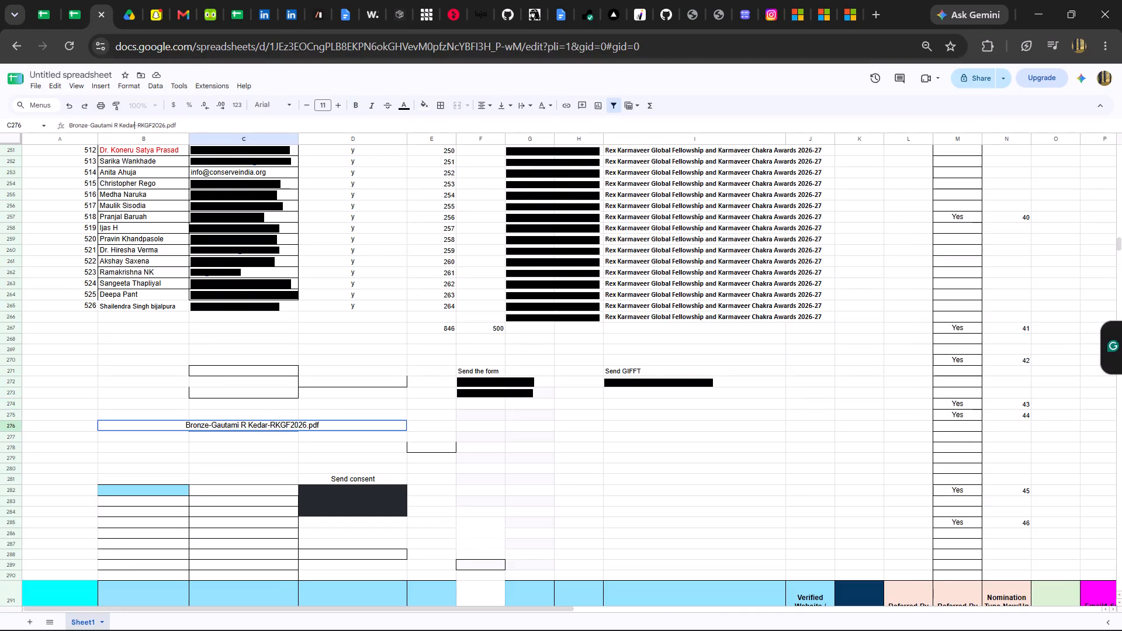
key("ctrl+Left")
key("BackSpace")
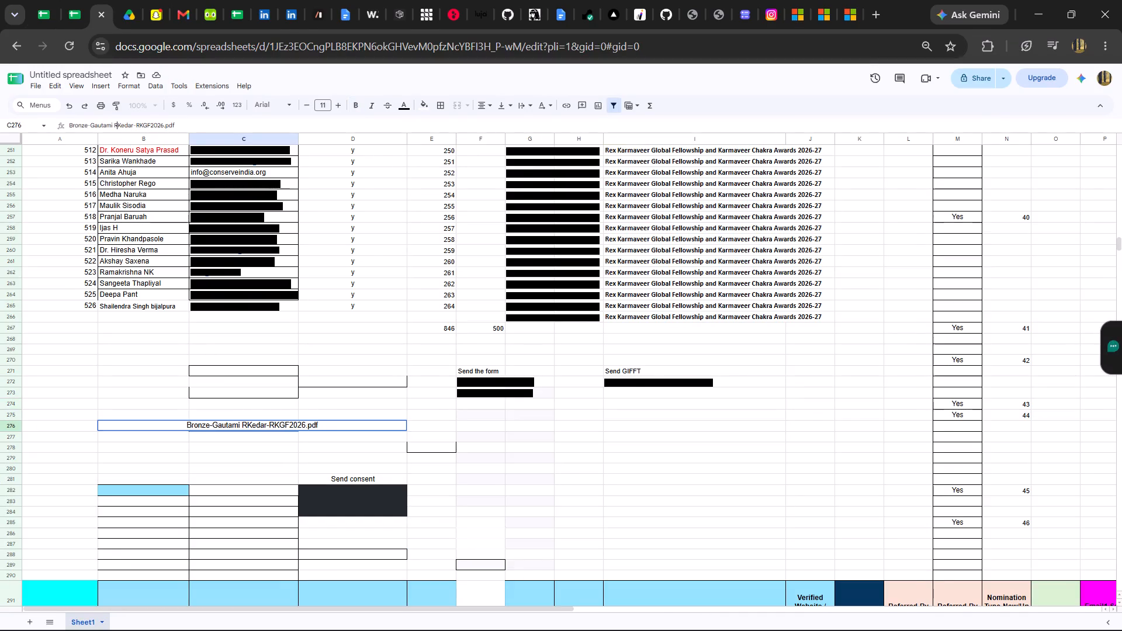
key("Left")
key("BackSpace")
key("ctrl+a")
key("ctrl+c")
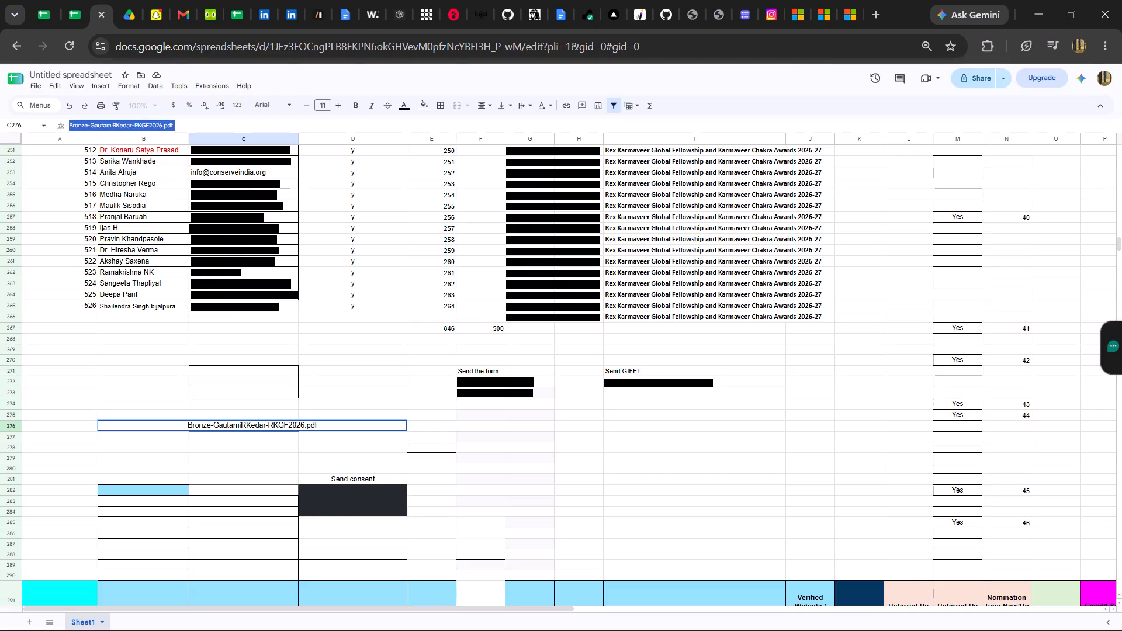
Paste the copied Bronze-…-RKGF2026.pdf filename into the PDF FileName cell of row 740 in the master list.
left_click(44, 15)
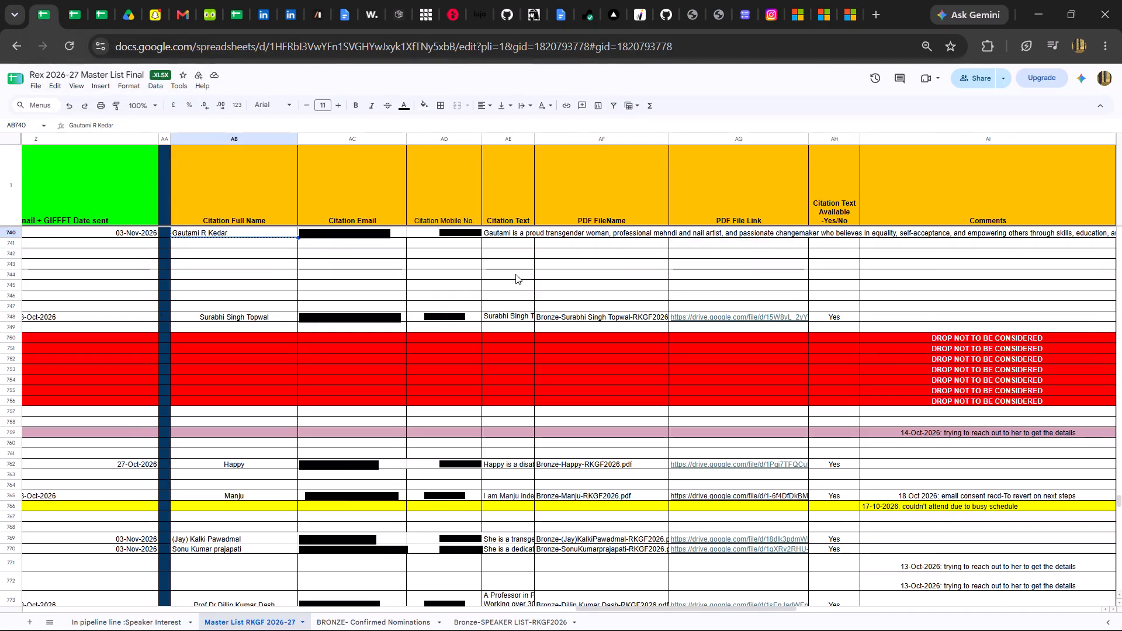
key("Right")
key("Right")
key("Right")
key("Right")
key("ctrl+v")
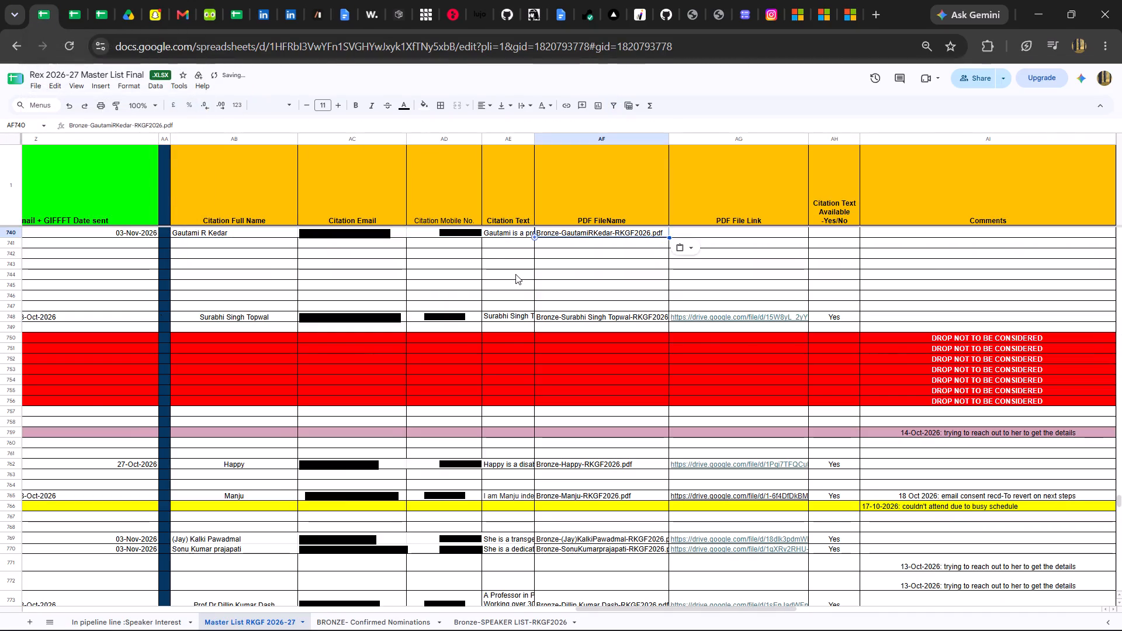
In File Explorer's Downloads folder, rename the Gautami RKGF 2026-27 Form PDF to the copied Bronze-…-RKGF2026 name, without the typed .pdf ending.
key("alt+Tab")
key("alt+Tab")
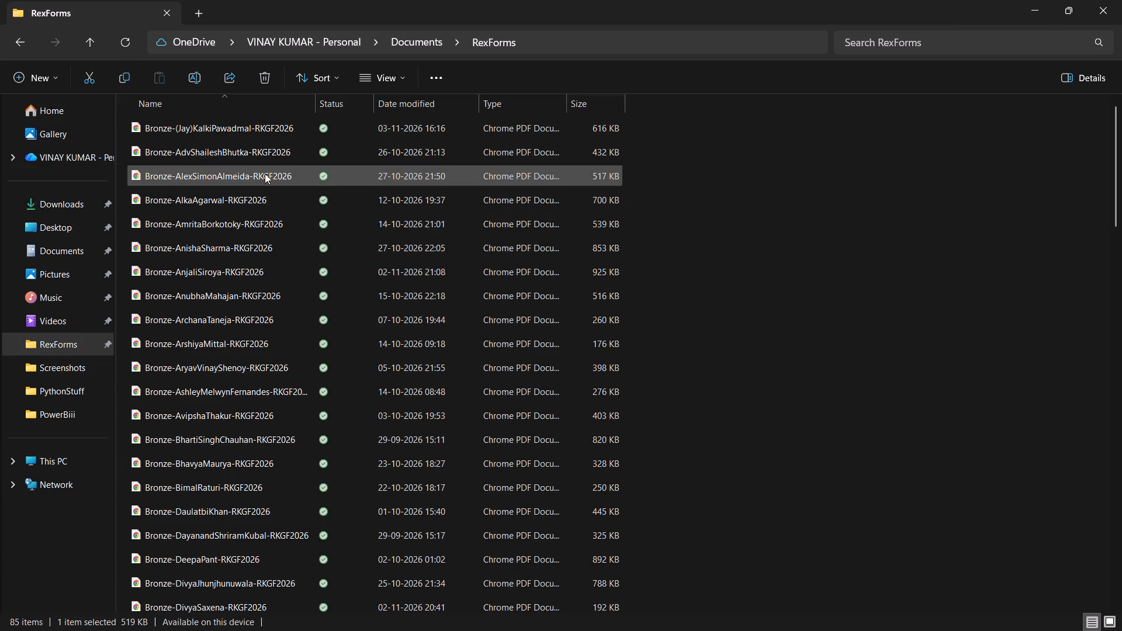
left_click(69, 203)
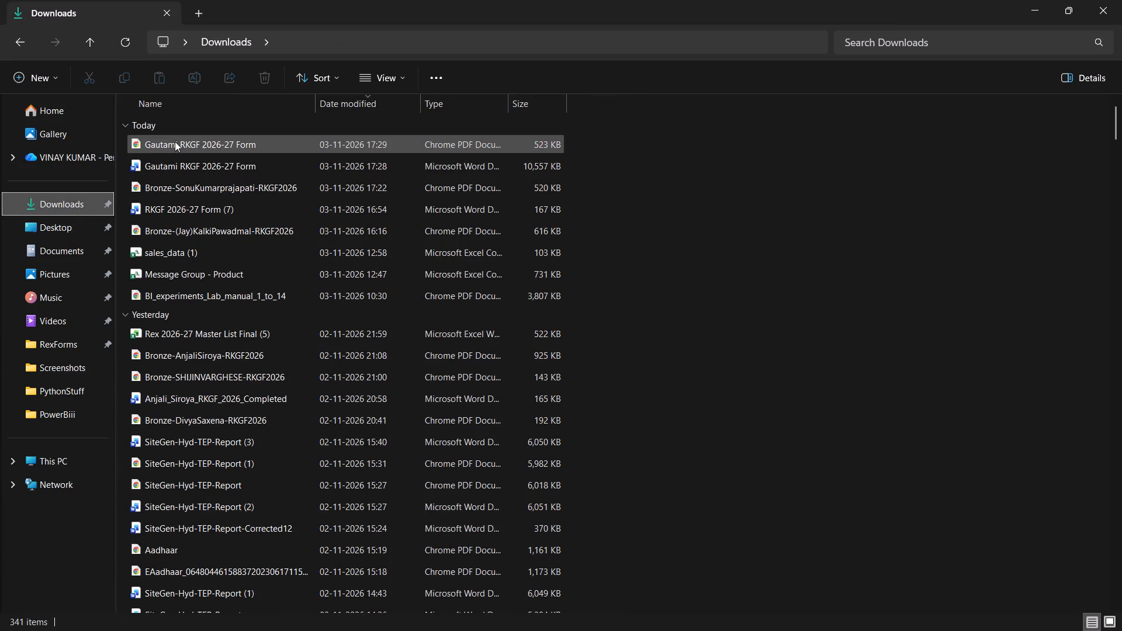
left_click(177, 141)
right_click(177, 141)
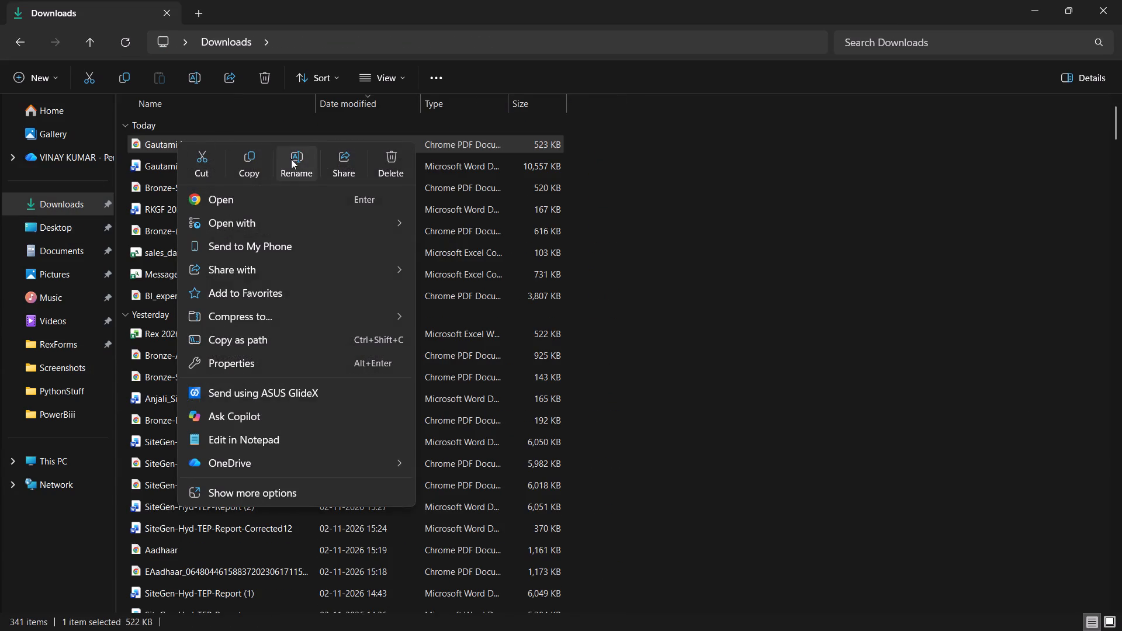
left_click(293, 161)
key("ctrl+v")
key("BackSpace")
key("BackSpace")
key("BackSpace")
key("BackSpace")
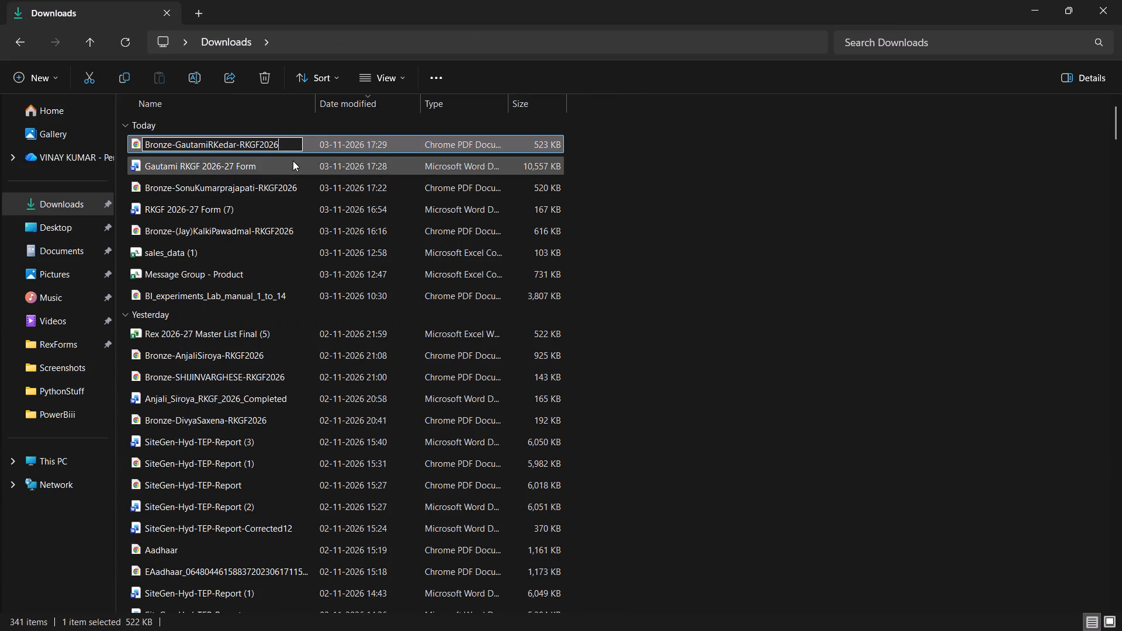
key("Return")
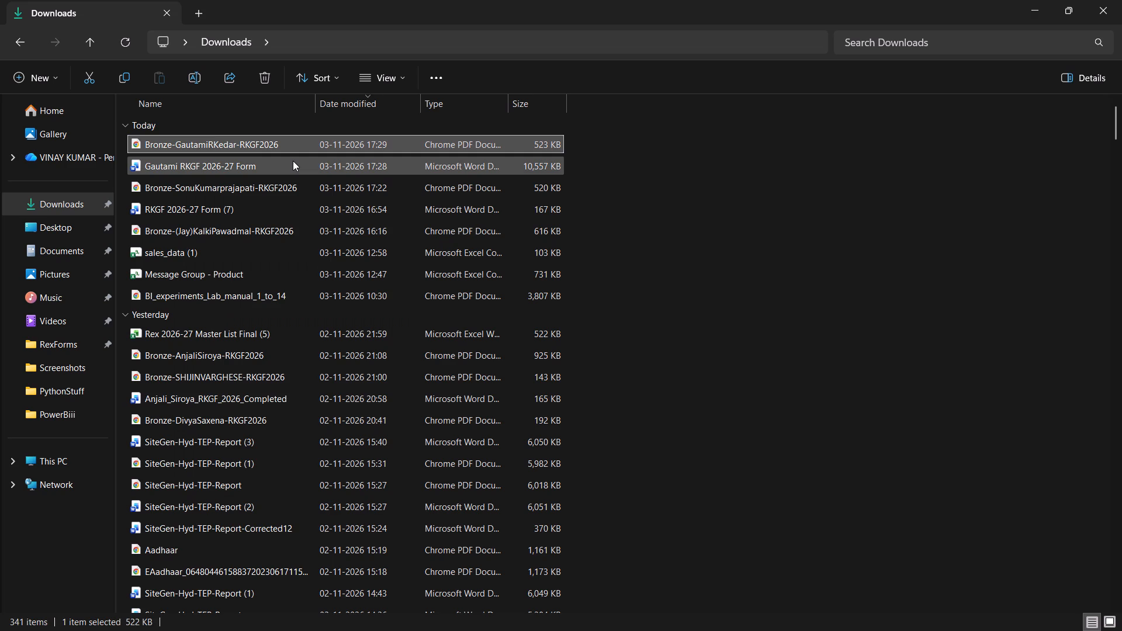
Copy the nominee's renamed Bronze-…-RKGF2026 PDF from Downloads into the RexForms folder.
right_click(275, 137)
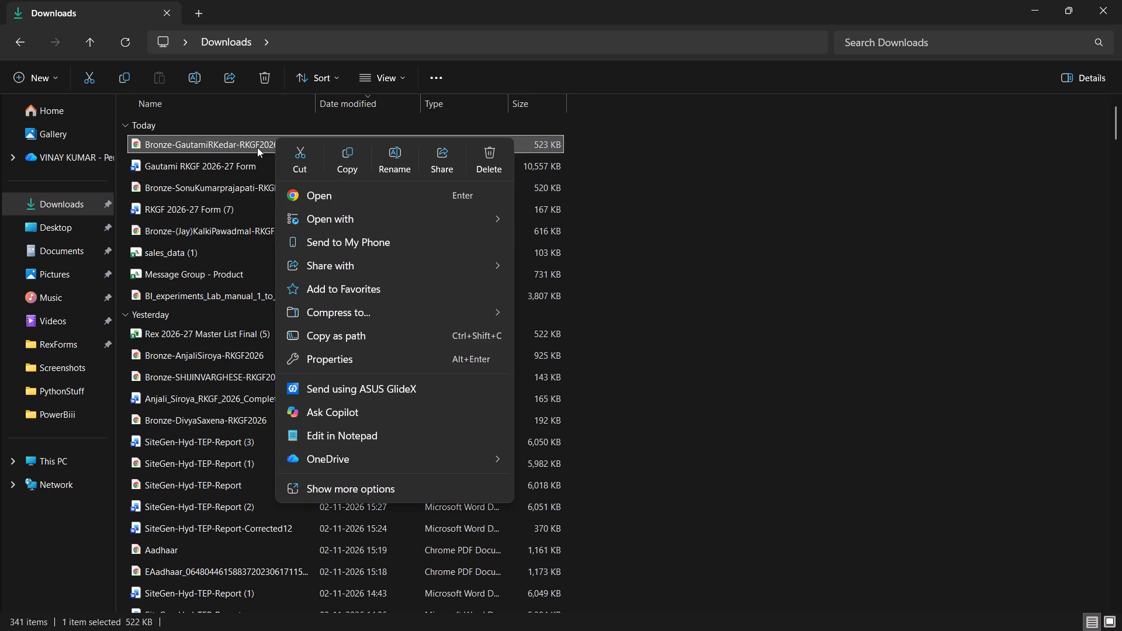
left_click_drag(343, 156, 345, 143)
left_click(345, 143)
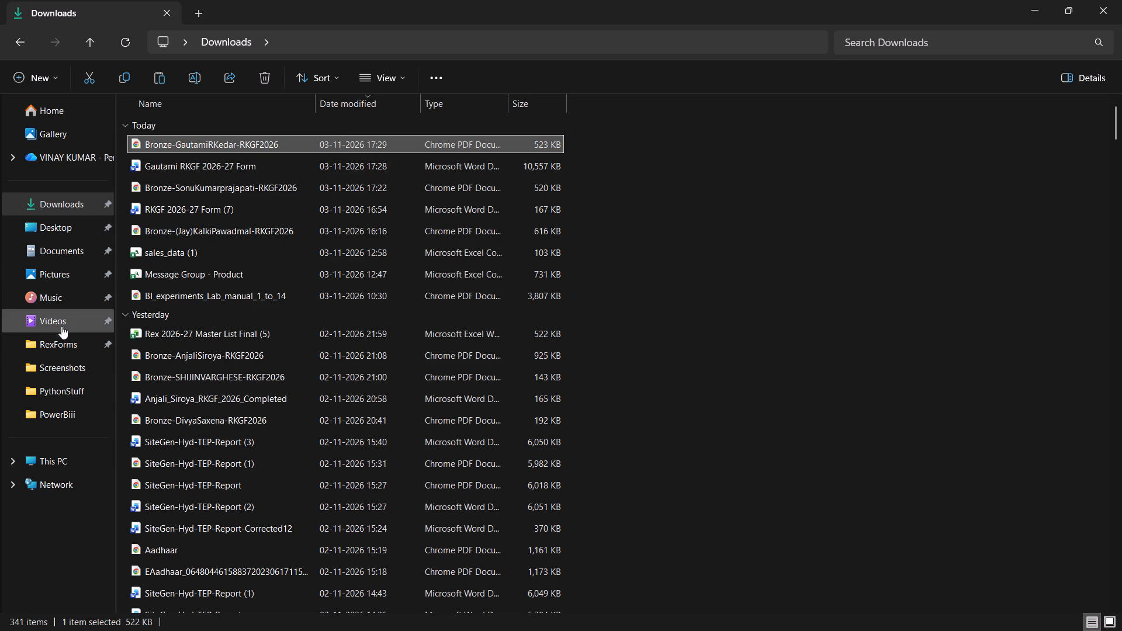
left_click(60, 353)
key("ctrl+v")
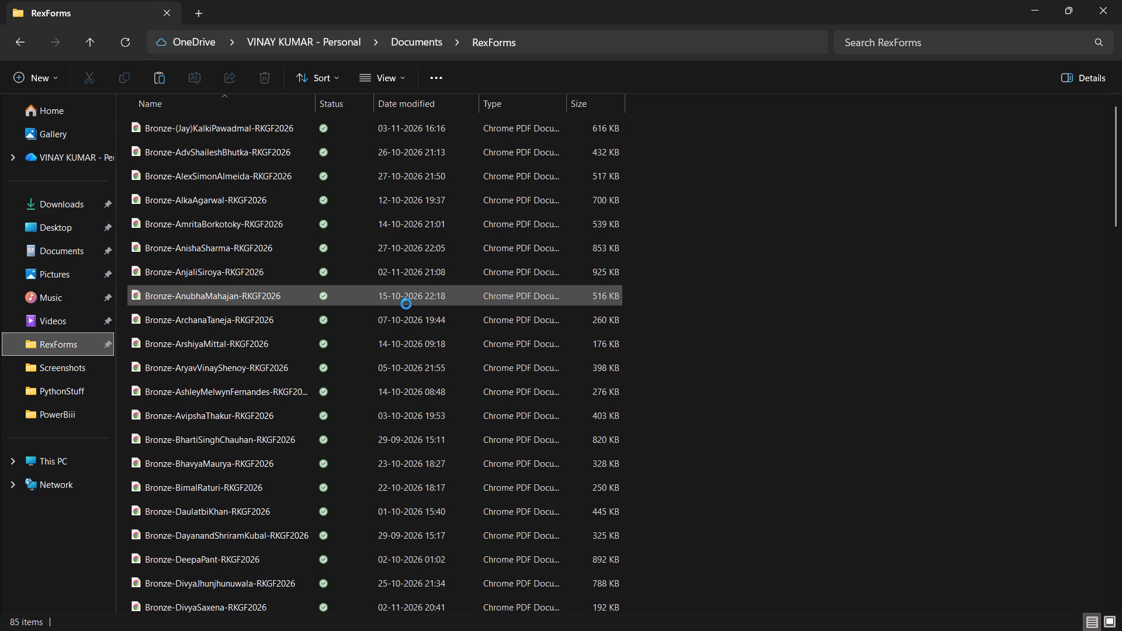
Switch to Google Drive in Chrome and upload the nominee's Bronze-…-RKGF2026 PDF from Downloads to the shared Bronze folder.
key("alt+Tab")
left_click(127, 6)
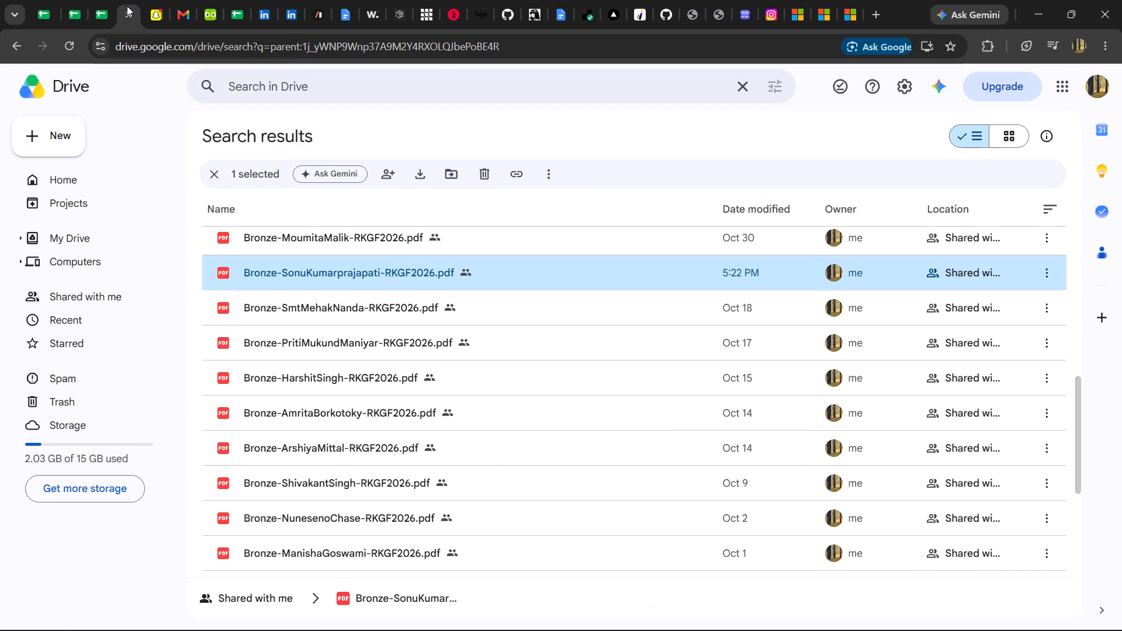
scroll(328, 351, "right", 7)
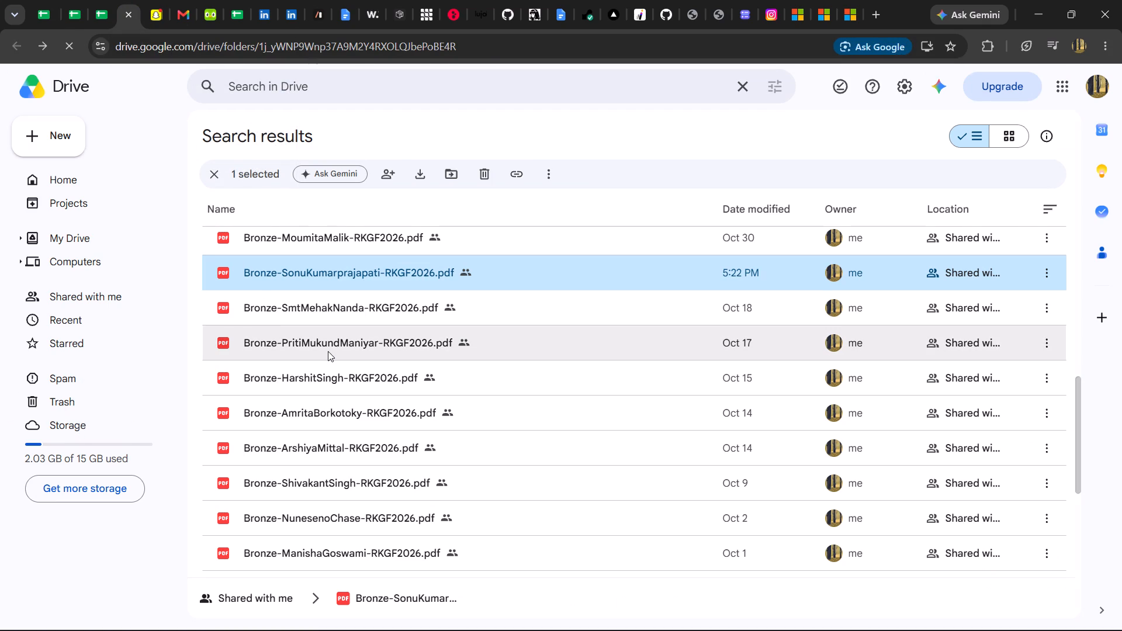
right_click(404, 344)
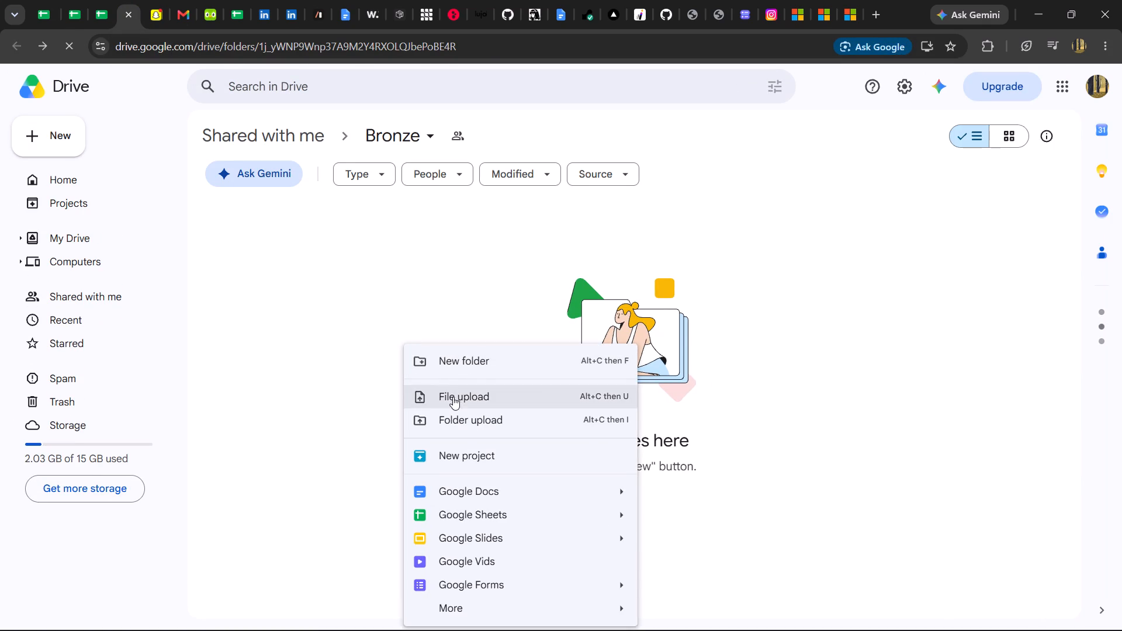
left_click(452, 397)
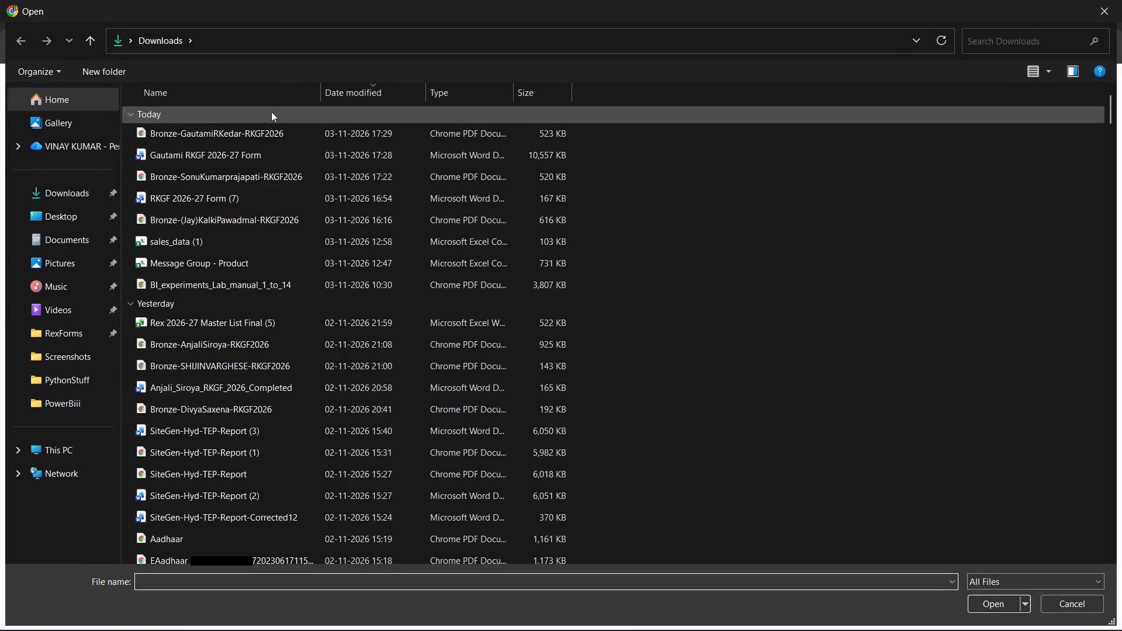
left_click(262, 131)
key("Return")
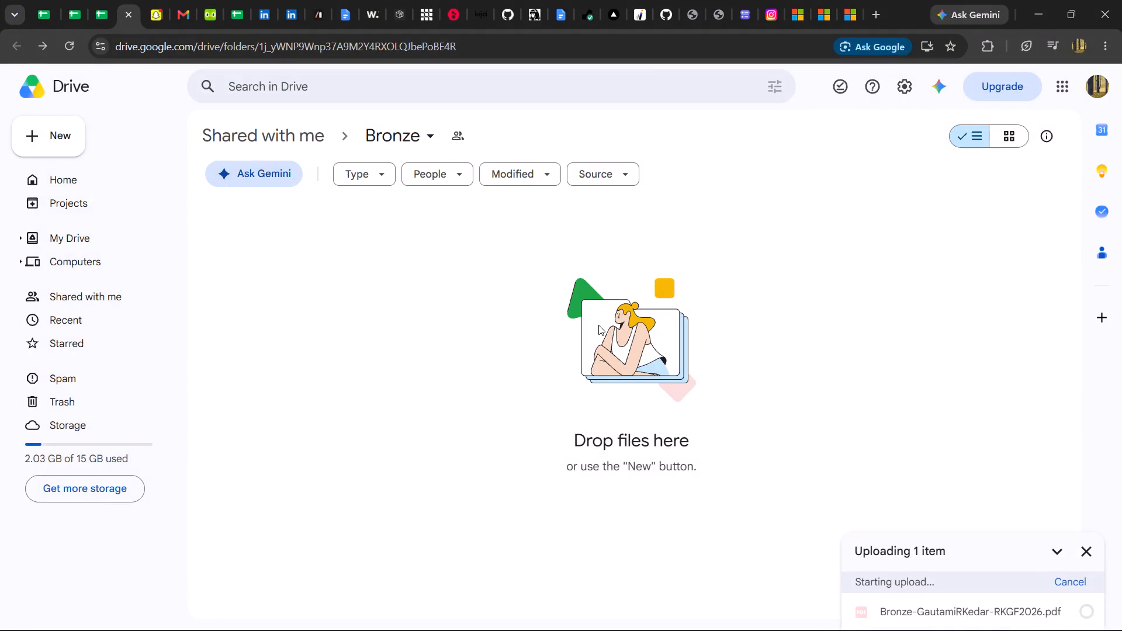
left_click_drag(561, 284, 730, 408)
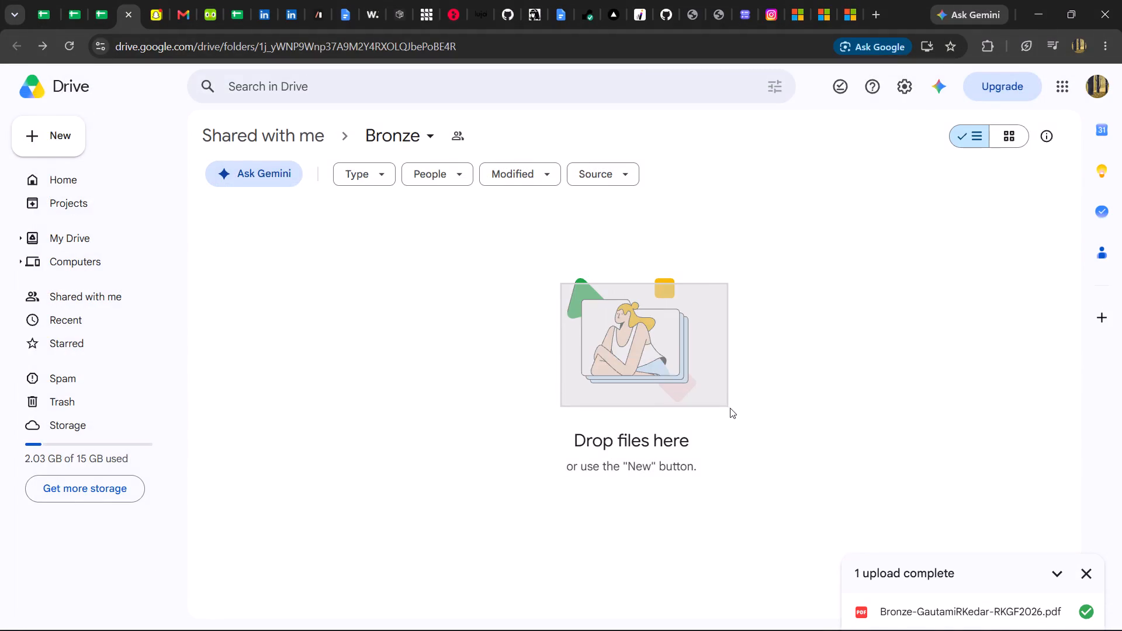
left_click_drag(730, 408, 732, 410)
Find the newly uploaded nominee PDF in the Bronze folder's search results and copy its share link.
scroll(732, 410, "left", 8)
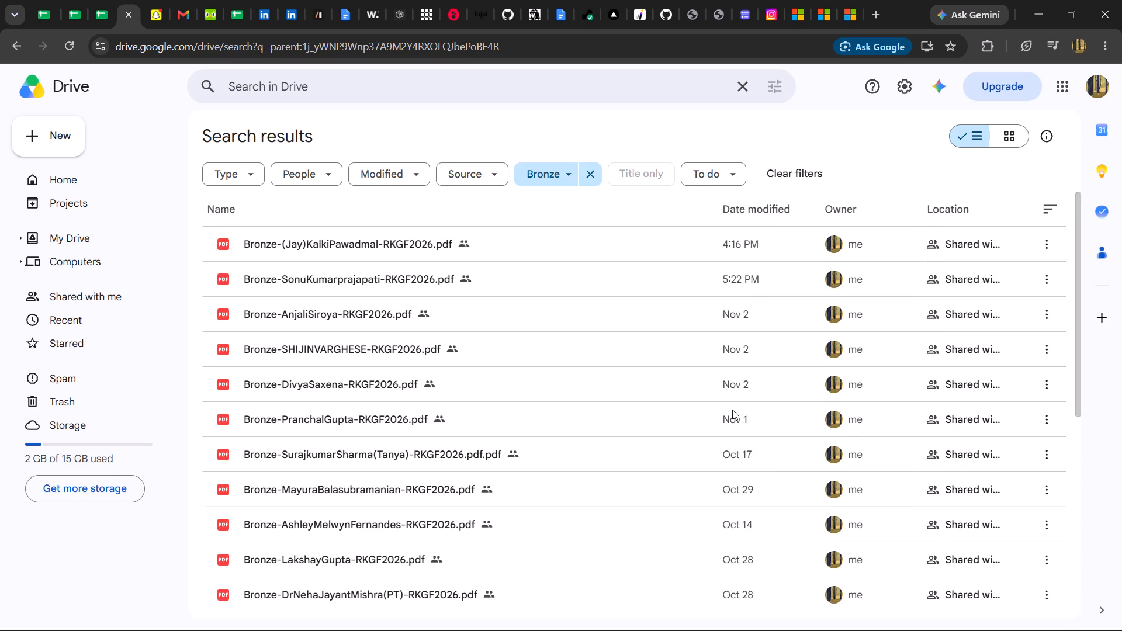
scroll(732, 410, "down", 5)
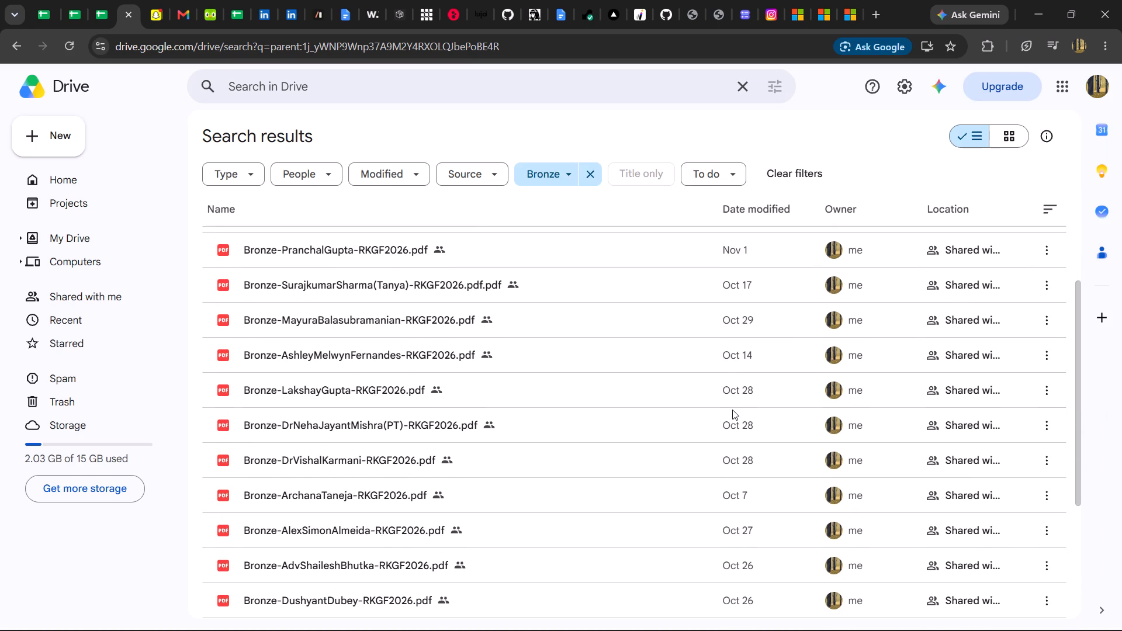
scroll(732, 410, "down", 1)
scroll(473, 431, "down", 2)
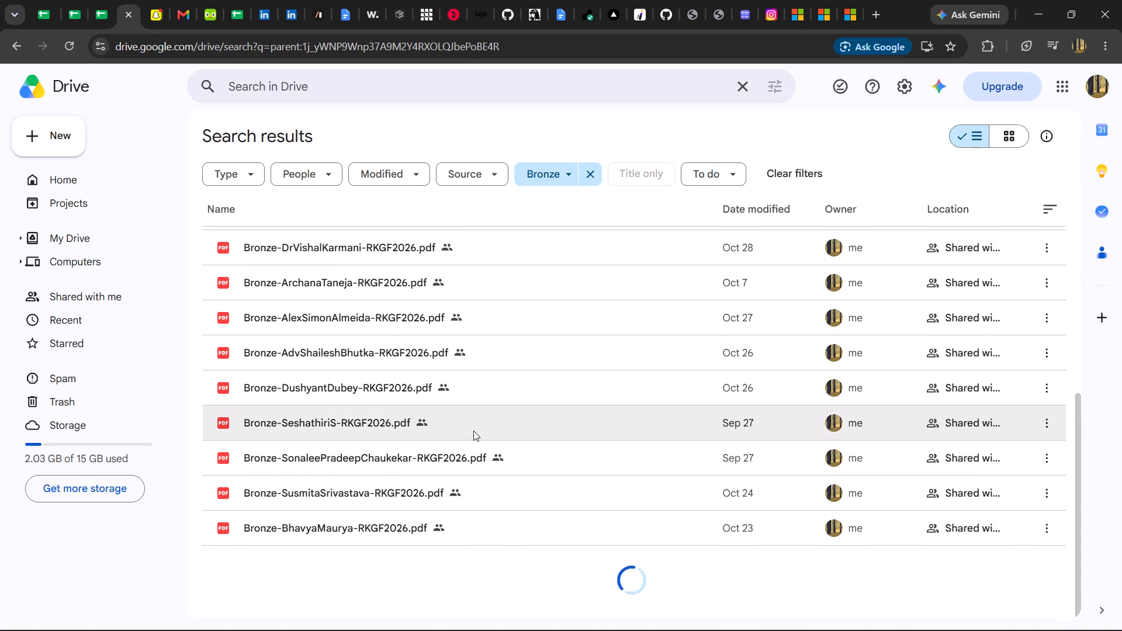
scroll(473, 431, "down", 1)
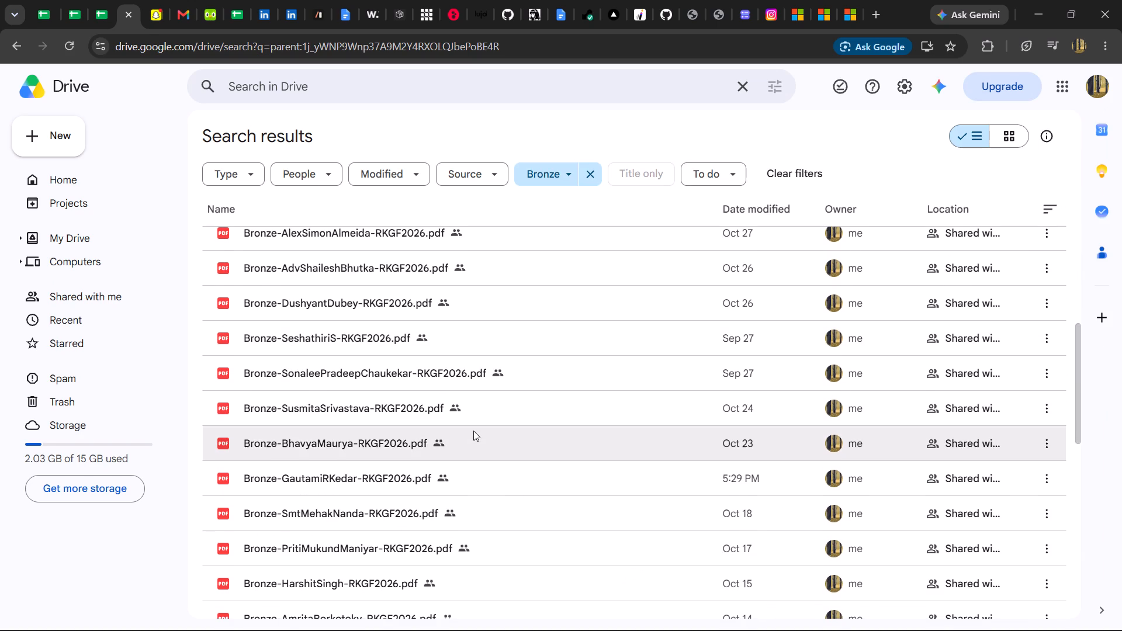
left_click(1045, 485)
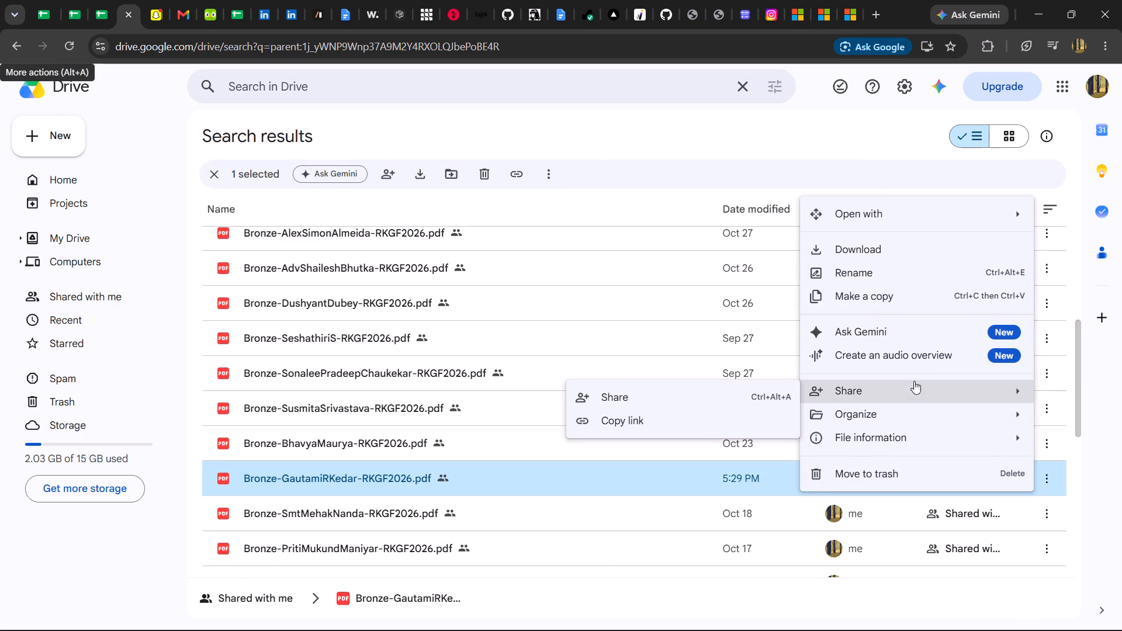
left_click(774, 419)
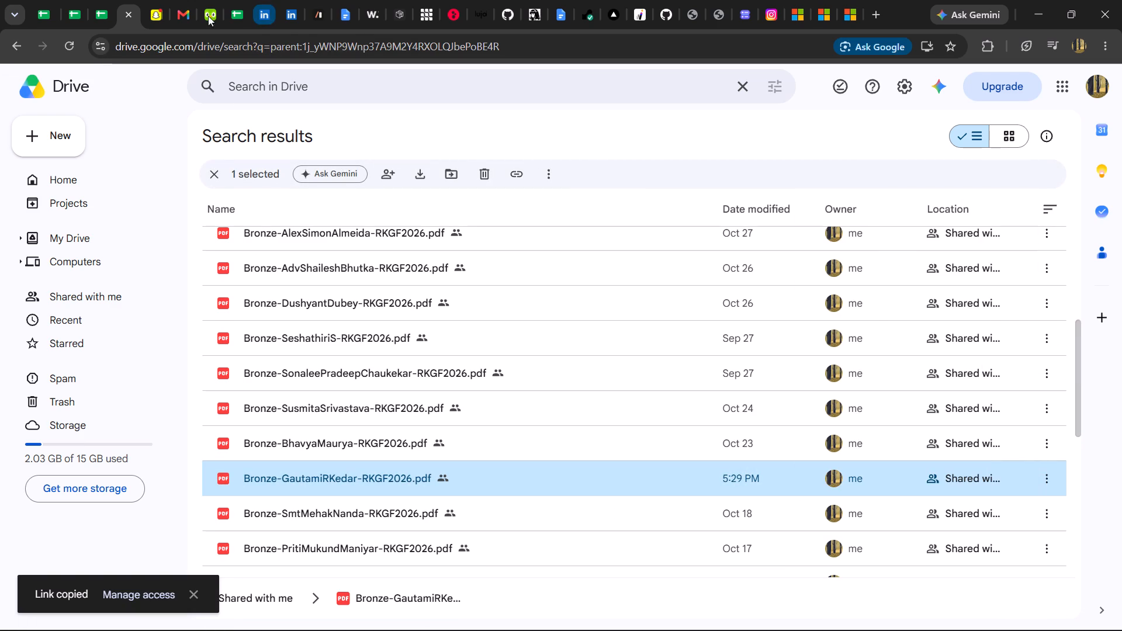
Paste the link into row 740's PDF File Link cell in the master list and set Citation Text Available to Yes.
left_click(37, 10)
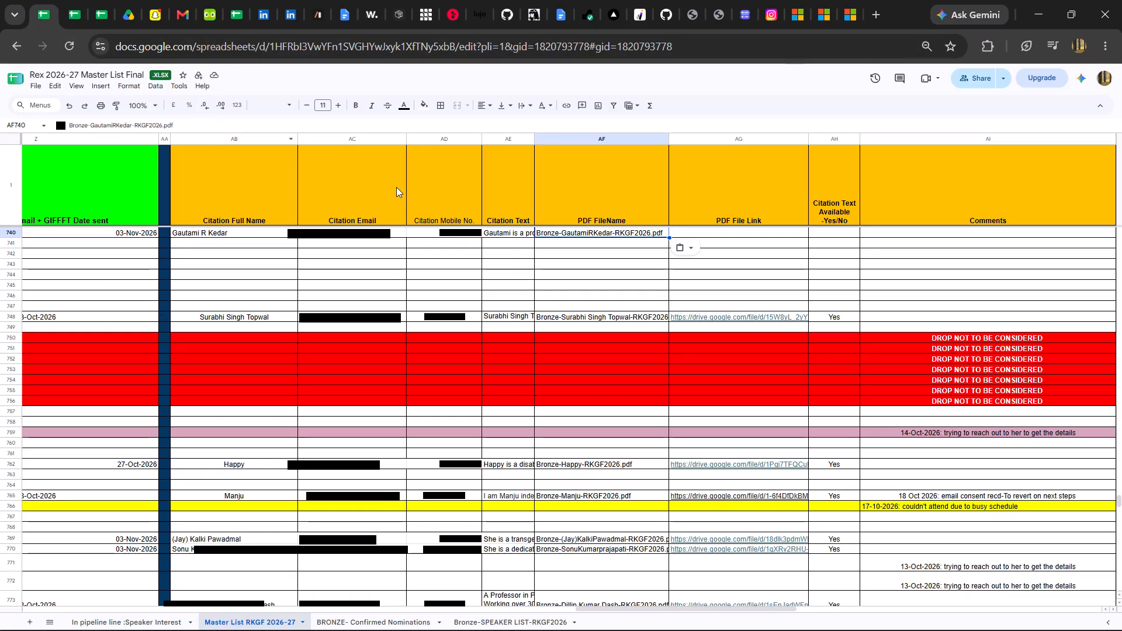
key("Right")
key("ctrl+v")
key("Right")
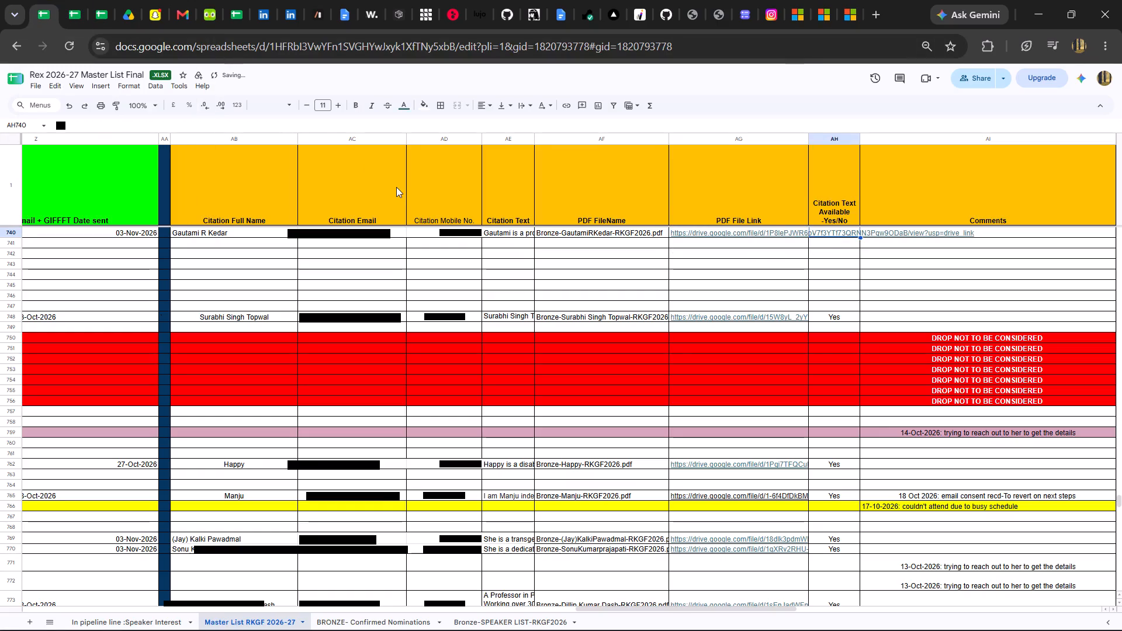
type("Yes")
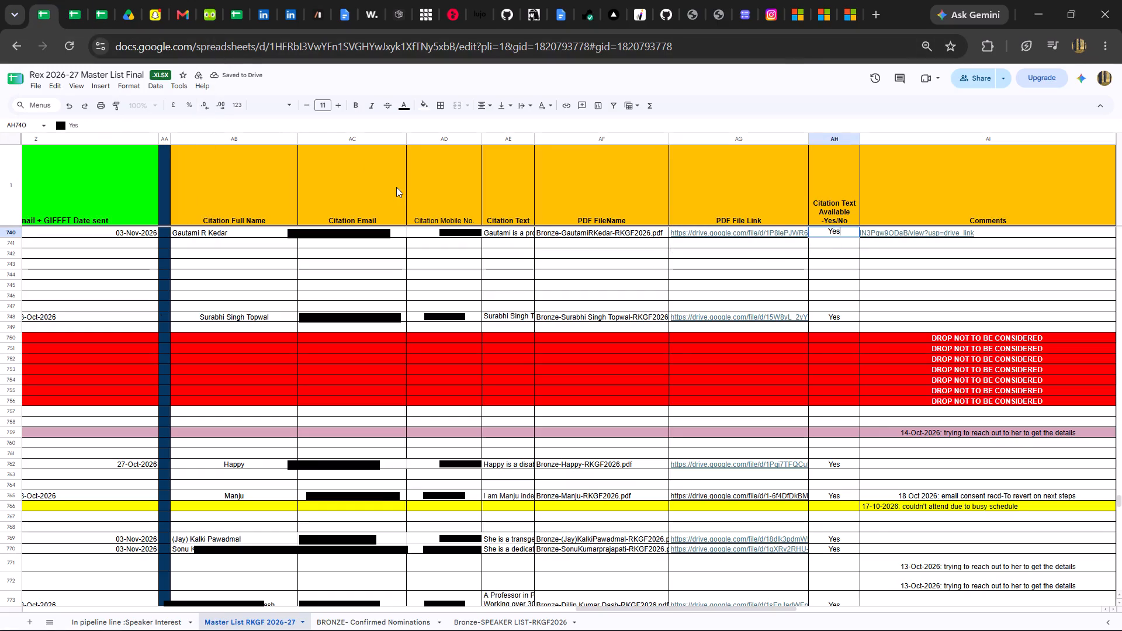
key("Right")
In row 740, enter 03-Nov-2026 as the Certificate Link Sent date and Yes for Certificate Link Sent.
key("Right")
key("Right")
key("Right")
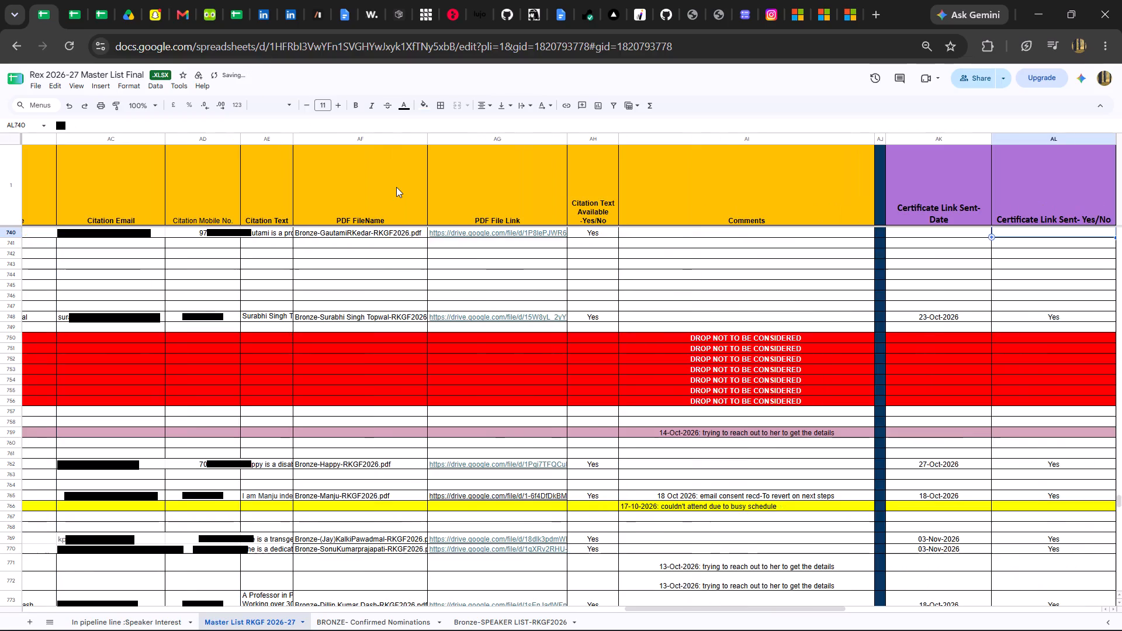
key("Left")
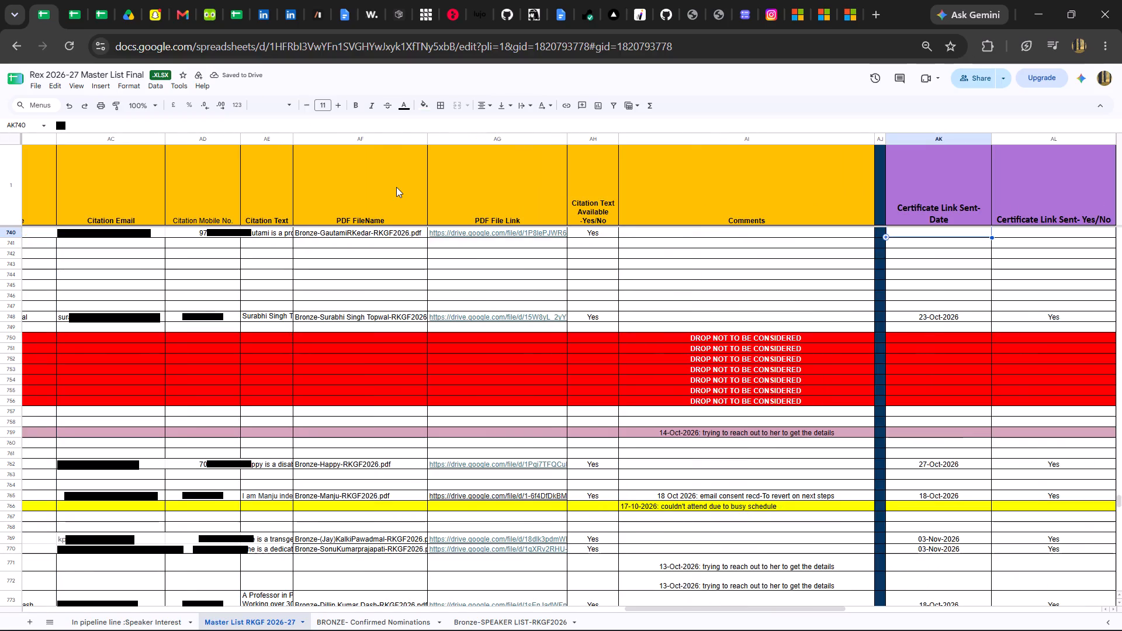
type("03-")
type("Noc")
key("BackSpace")
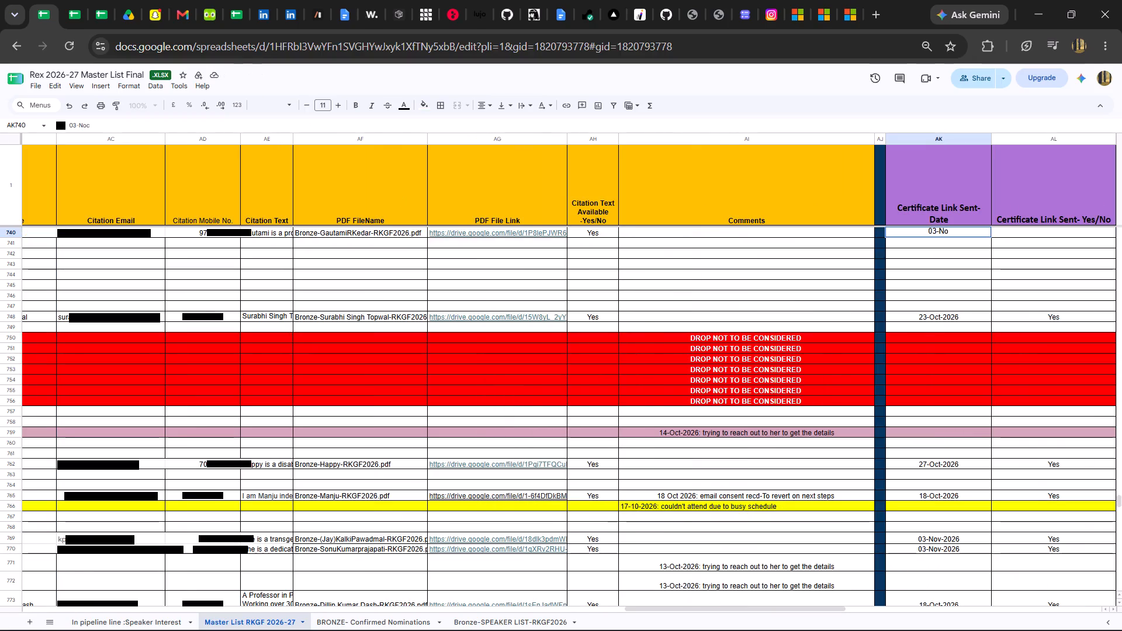
key("v")
type("-206")
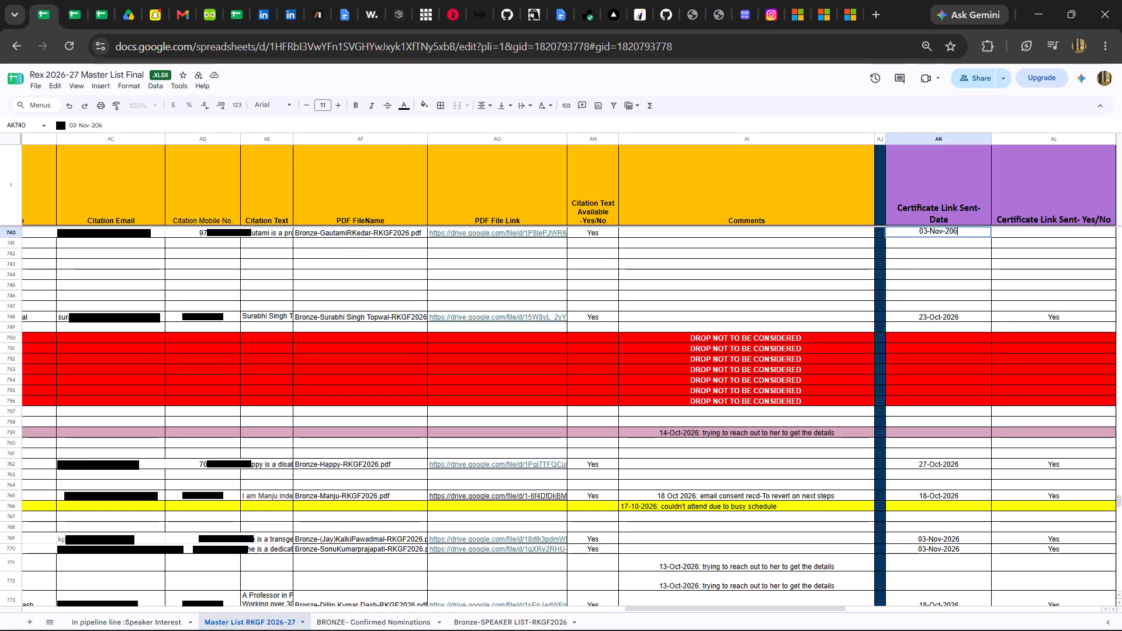
key("BackSpace")
type("26")
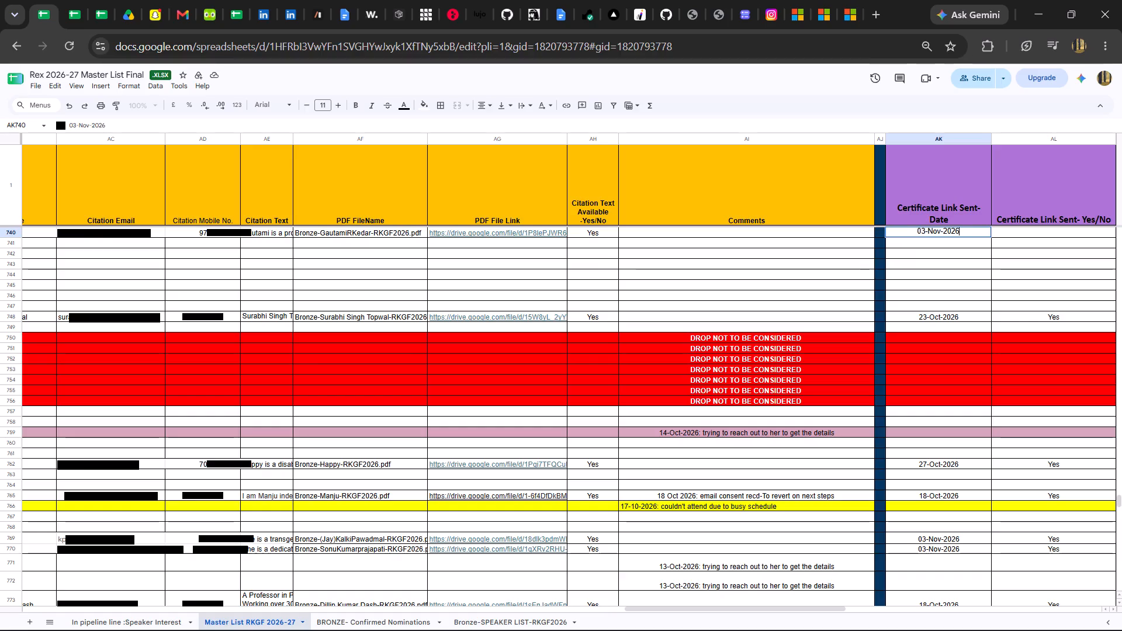
key("Right")
type("Yes")
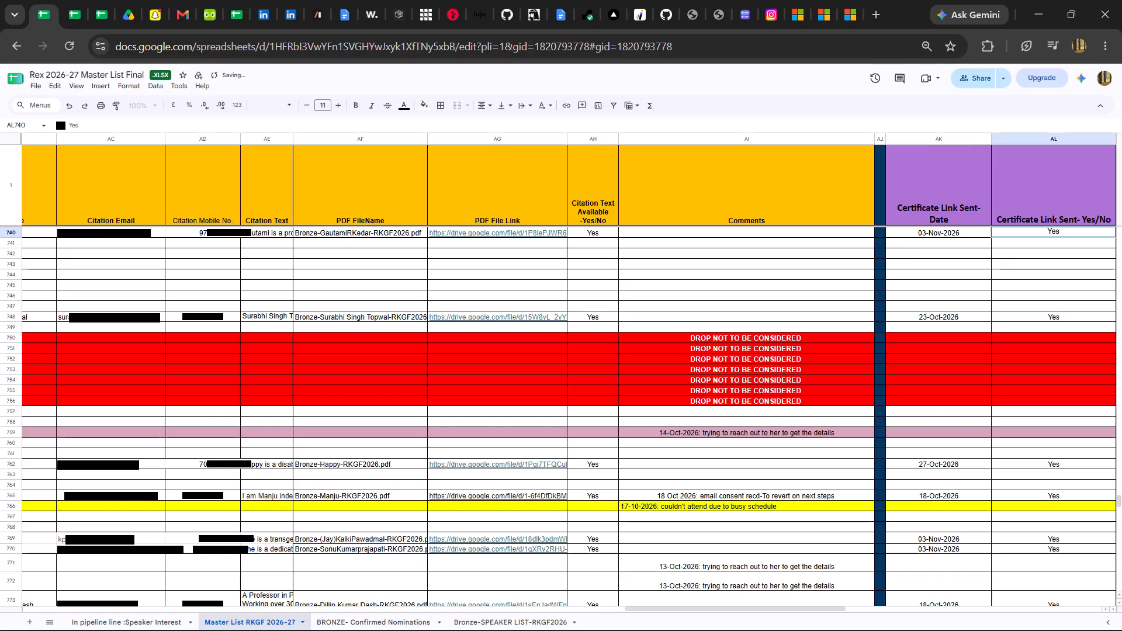
Copy row 740's citation cells in the master list, from Citation Full Name through Citation Text Available.
key("Left")
key("Left")
key("Left")
key("Left")
key("Left")
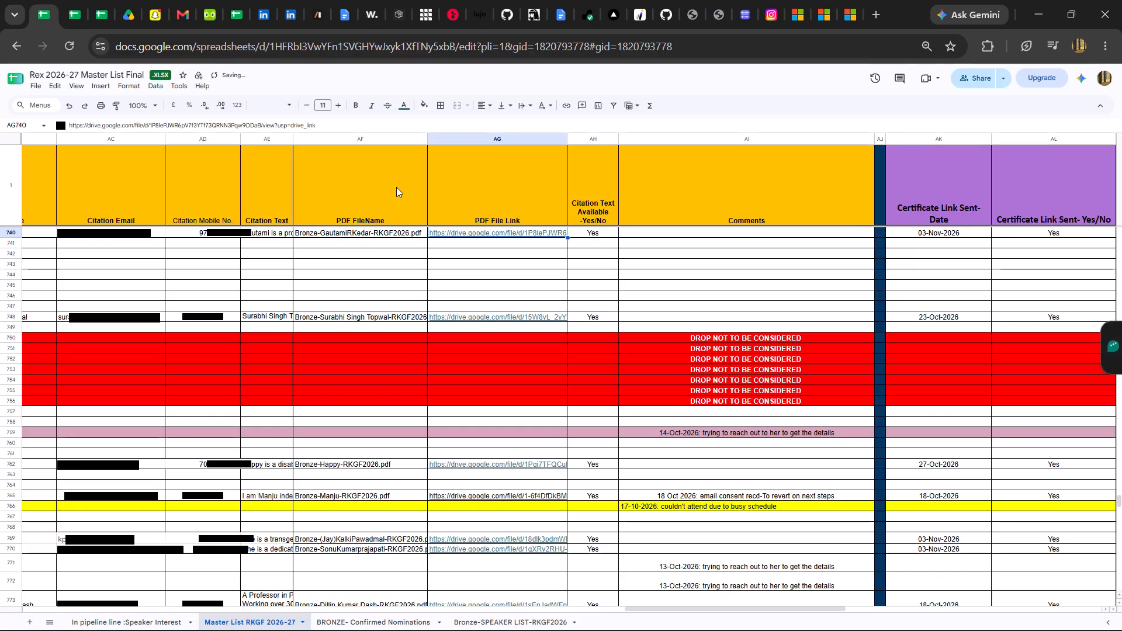
key("Left")
key("Left")
key("Left")
key("Left")
key("Left")
key("Left")
key("Left")
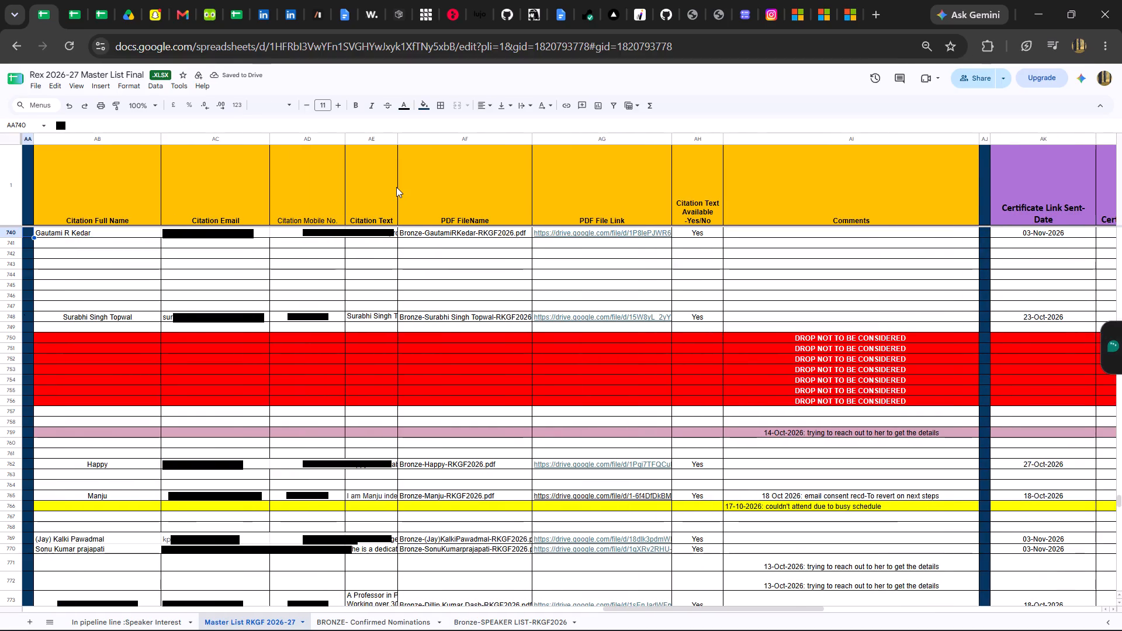
key("Right")
key("shift+Right")
key("shift+Right")
key("shift+Right")
key("shift+Right")
key("shift+Right")
key("shift+Right")
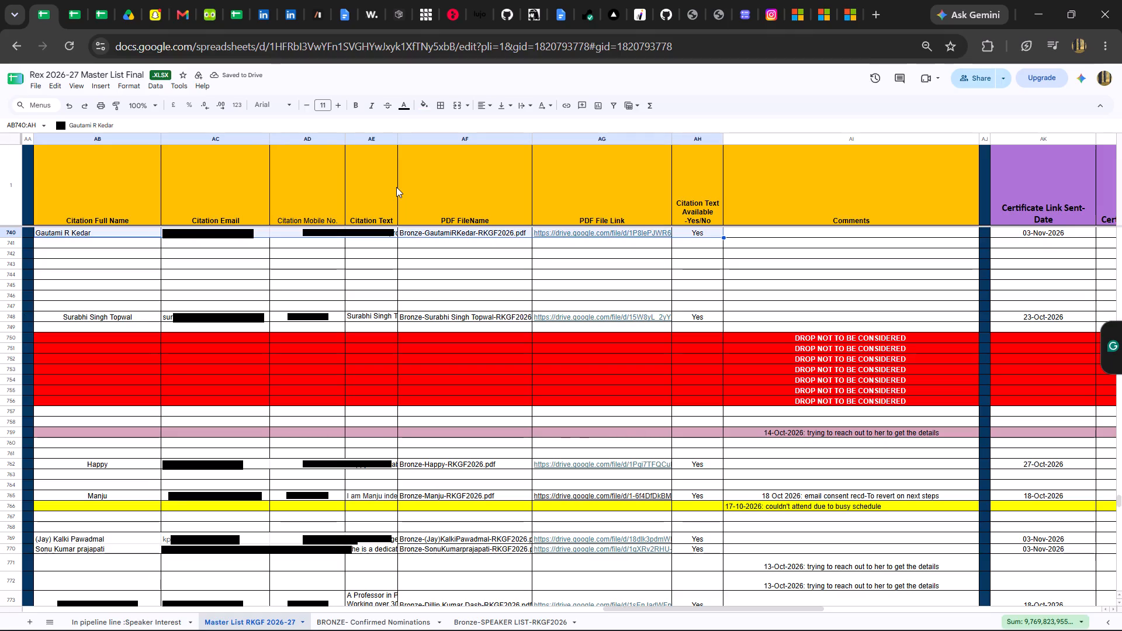
key("ctrl+c")
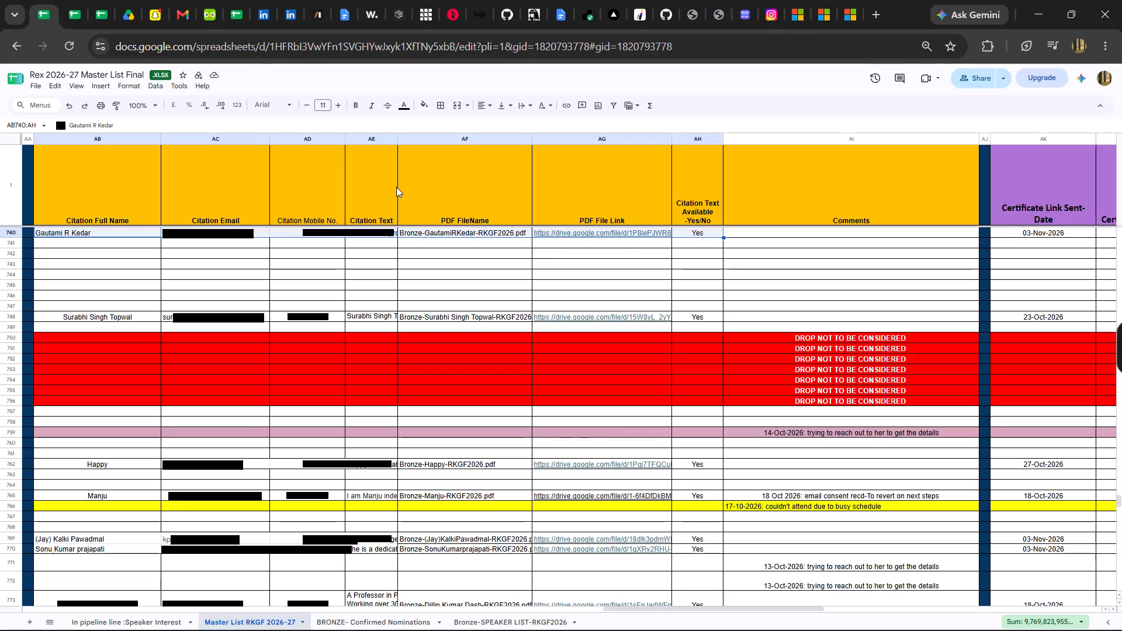
scroll(267, 291, "right", 1)
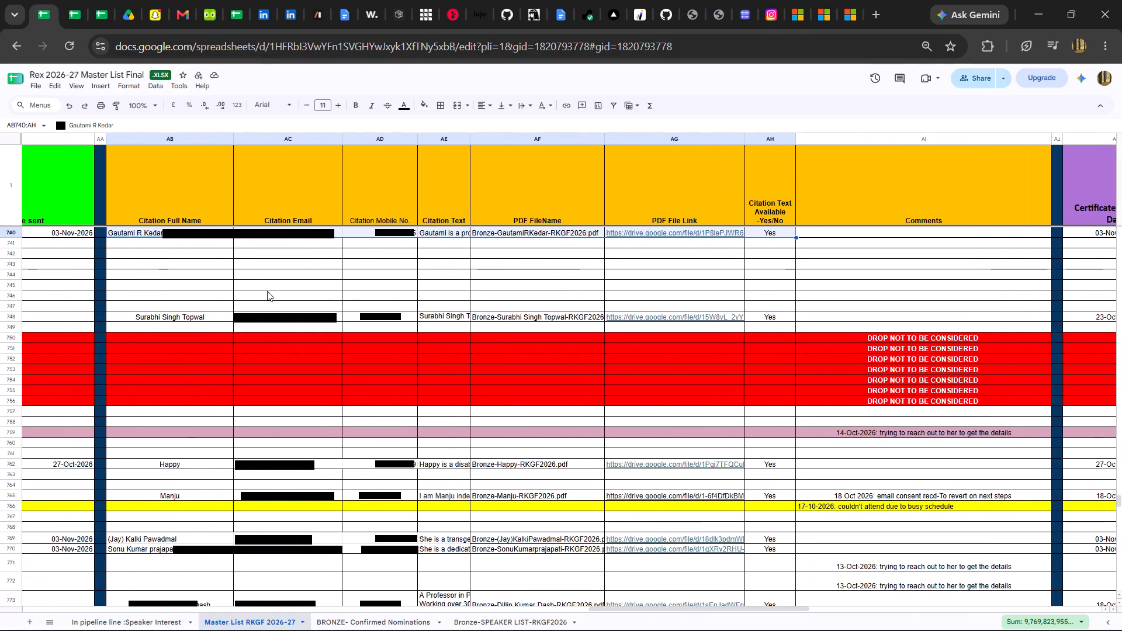
key("ctrl+c")
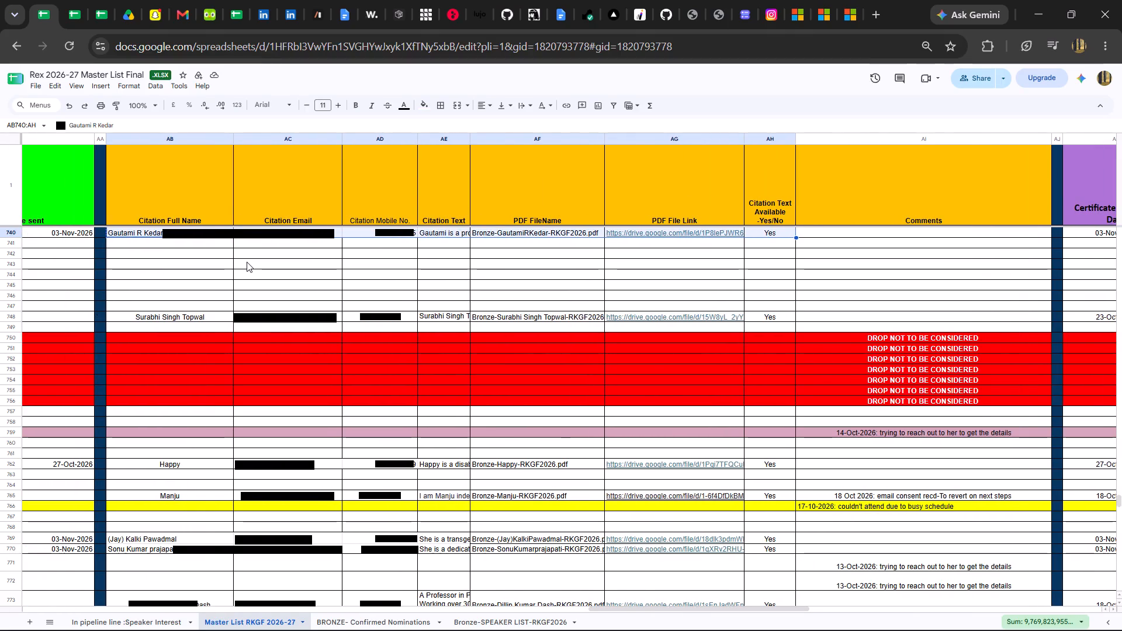
key("ctrl+c")
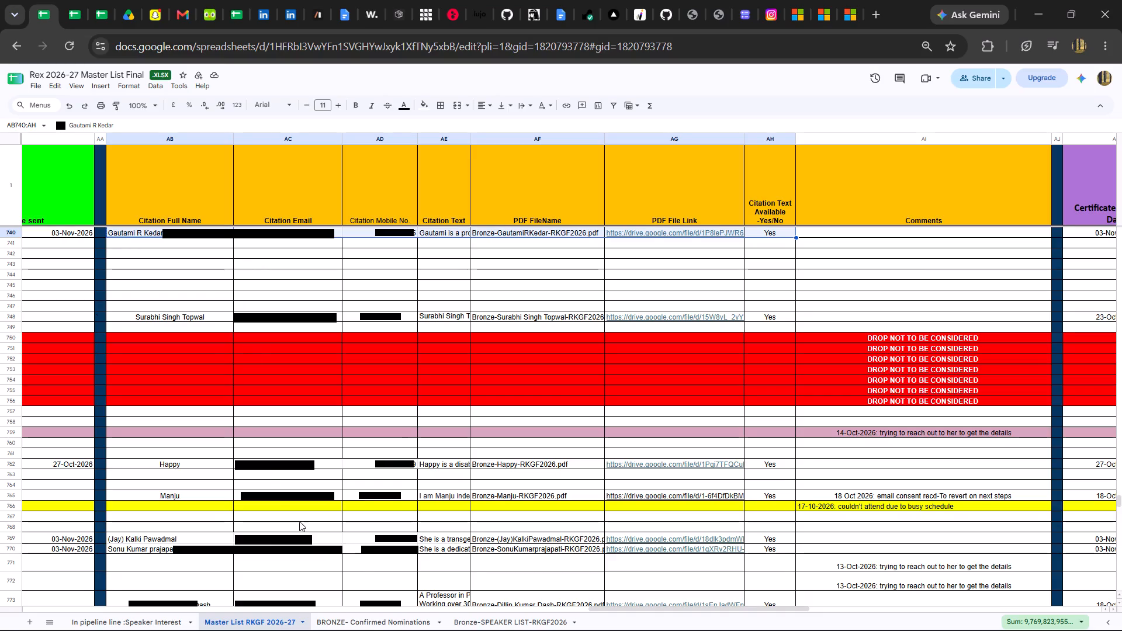
Paste the copied citation details into the nominee's row 128 of the BRONZE- Confirmed Nominations sheet, starting at column N.
left_click(369, 620)
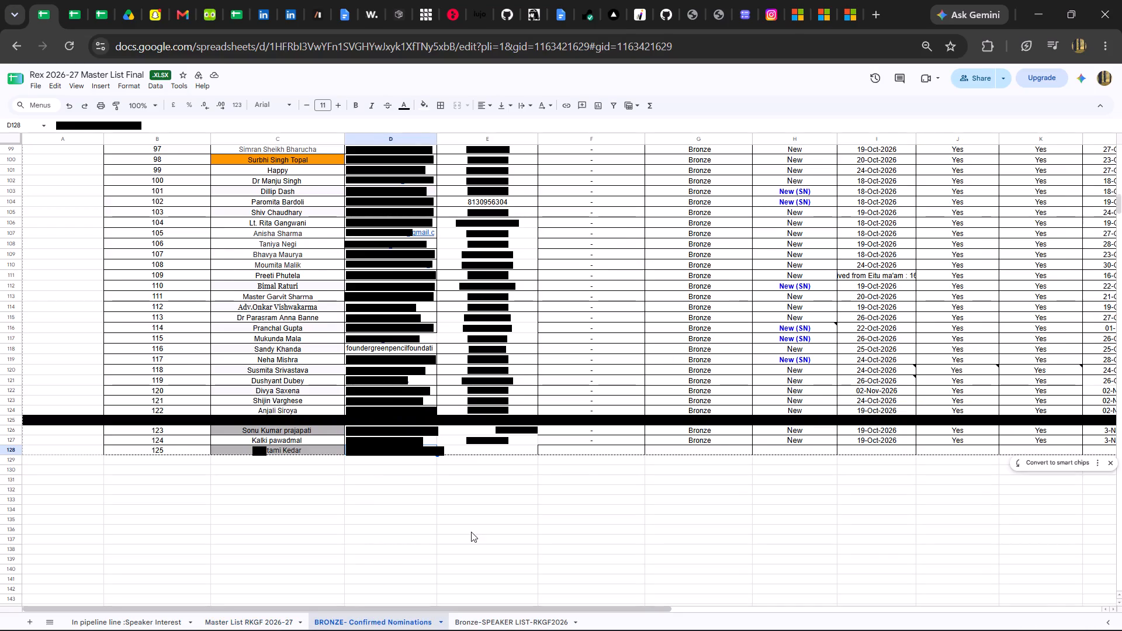
scroll(709, 459, "left", 5)
left_click(706, 446)
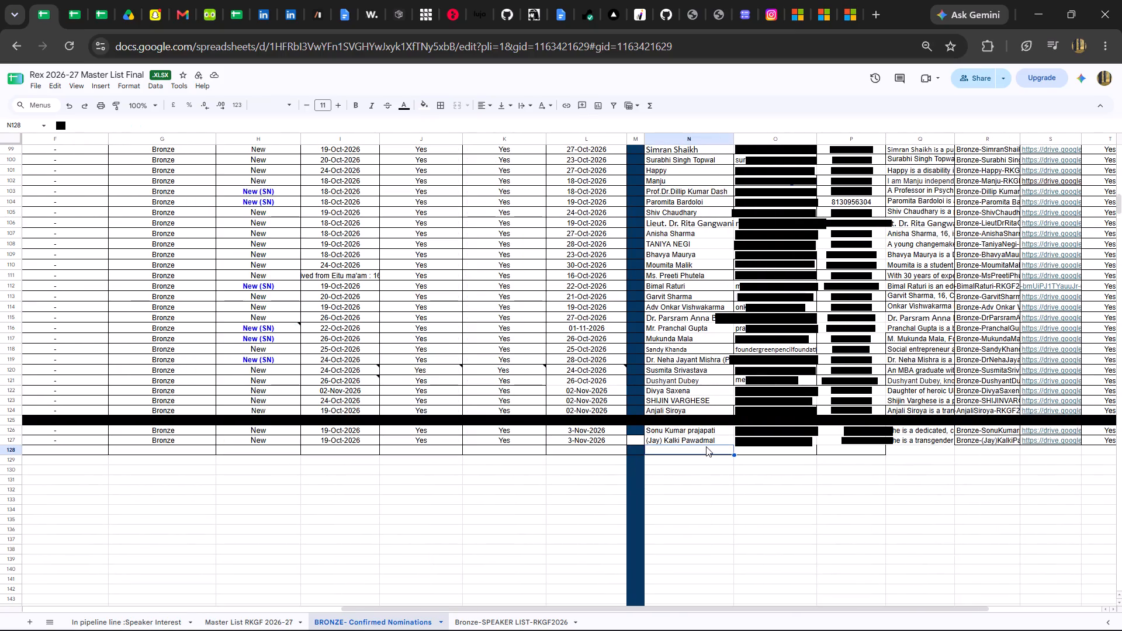
key("ctrl+v")
left_click(705, 511)
scroll(705, 511, "right", 2)
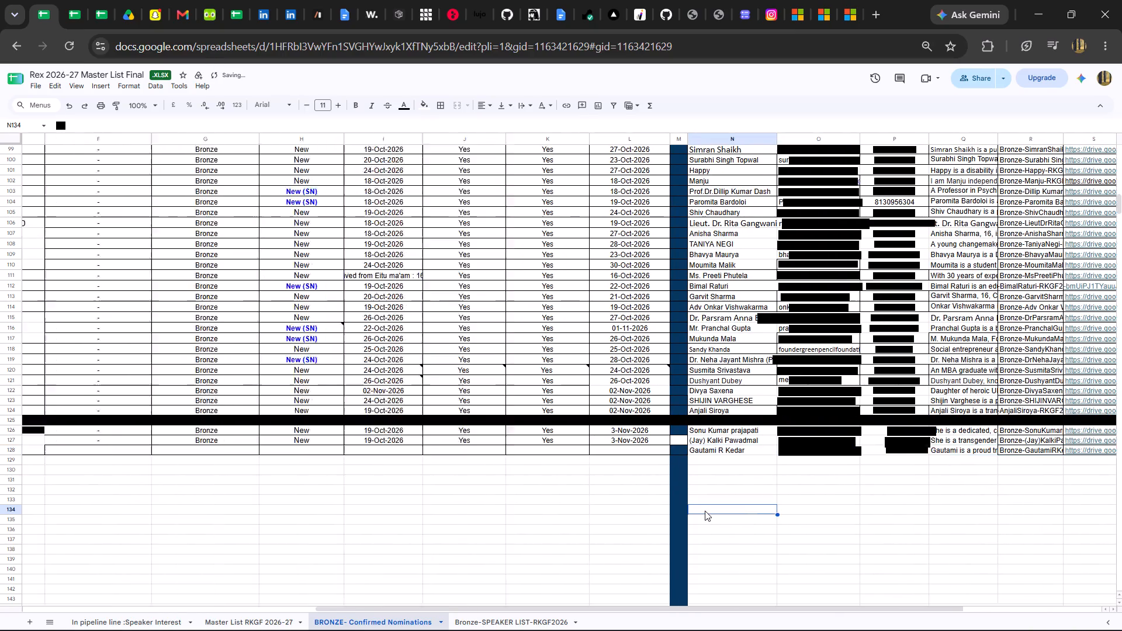
scroll(705, 511, "right", 1)
scroll(515, 491, "left", 3)
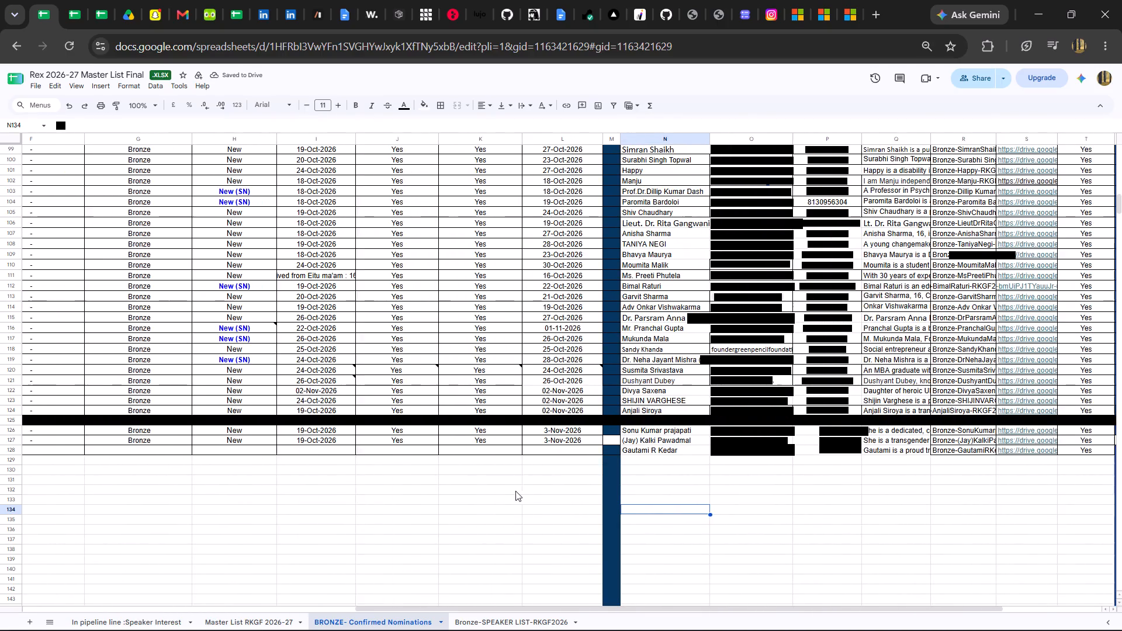
Copy the nominee's phone number from P128 into cell E128 of the BRONZE- Confirmed Nominations sheet.
left_click(822, 446)
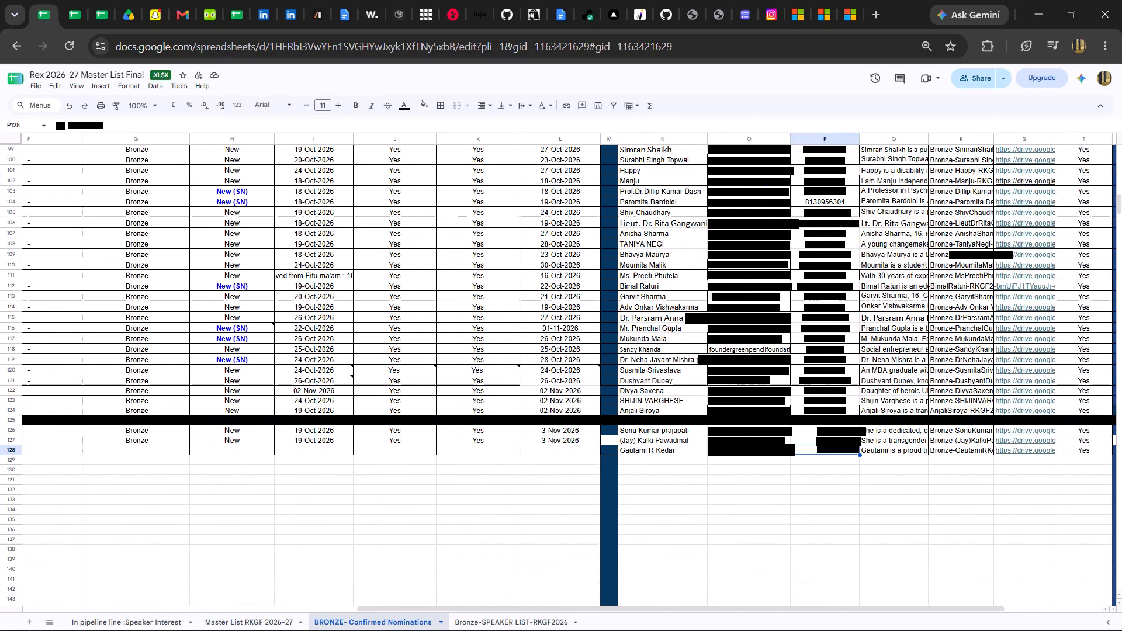
key("ctrl+c")
key("ctrl+Left")
key("ctrl+Left")
key("Right")
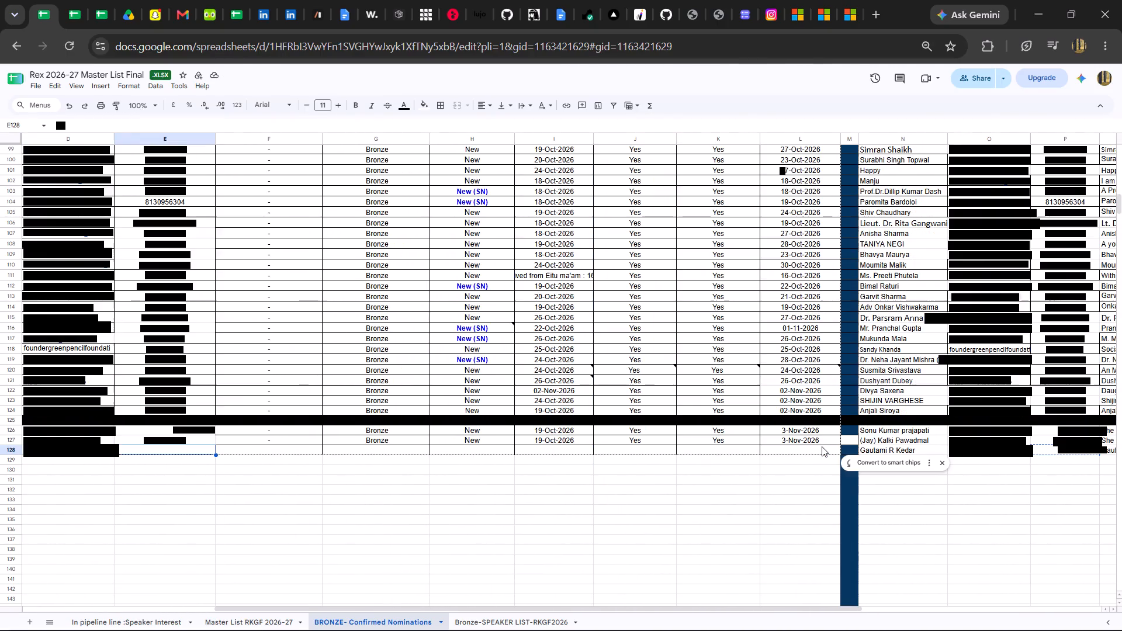
key("ctrl+v")
Copy G127:L127 into row 128 starting at G128, giving Bronze, New, 19-Oct-2026, Yes, Yes and 3-Nov-2026.
key("Right")
key("Right")
key("Right")
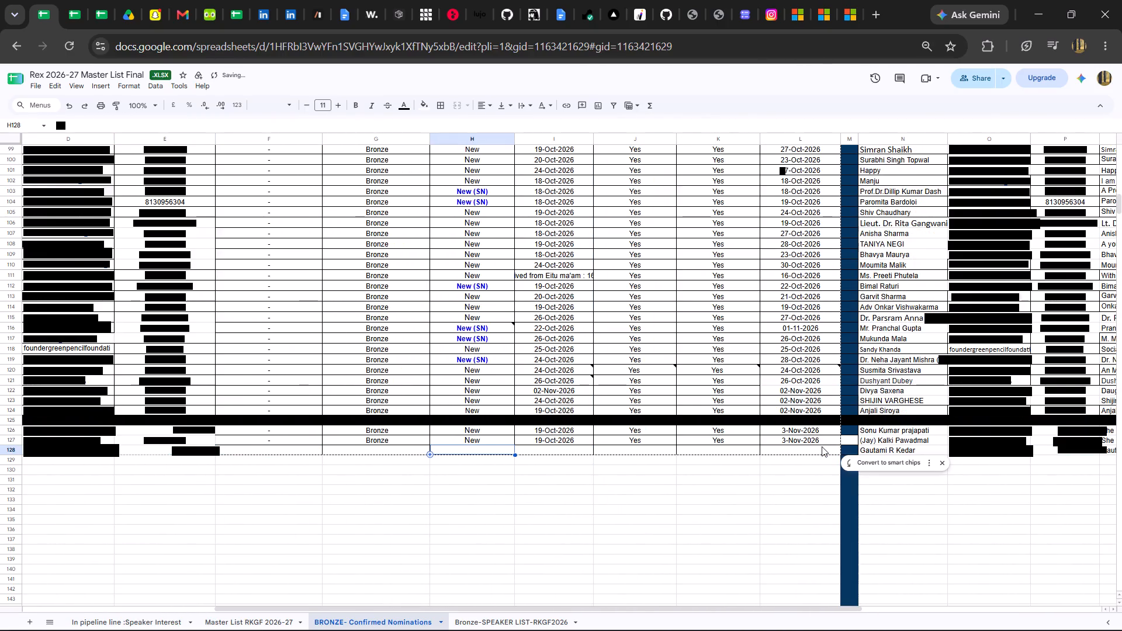
key("Left")
key("Up")
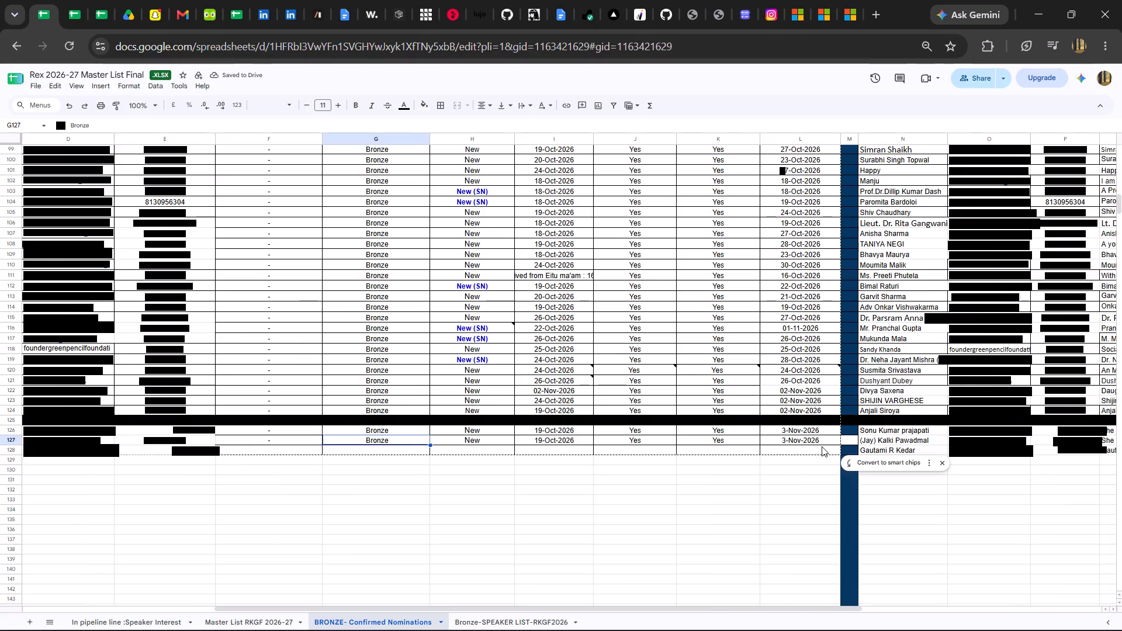
key("shift+Right")
key("shift+Right")
key("shift+Right")
key("shift+Right")
key("shift+Right")
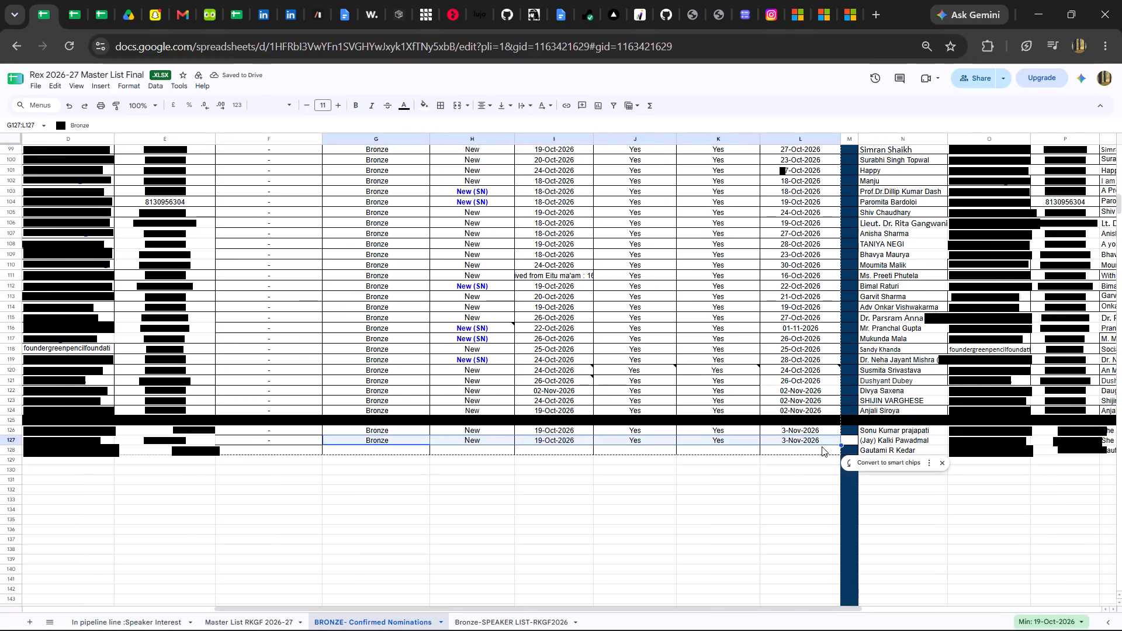
key("ctrl+c")
key("Left")
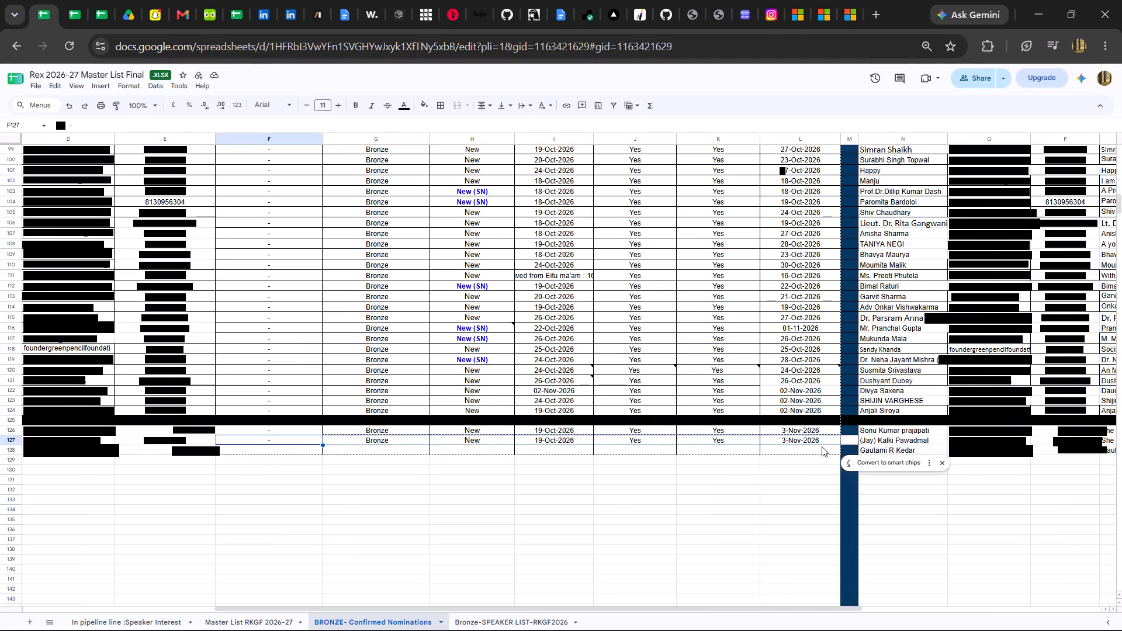
key("Left")
key("Right")
key("Down")
key("Right")
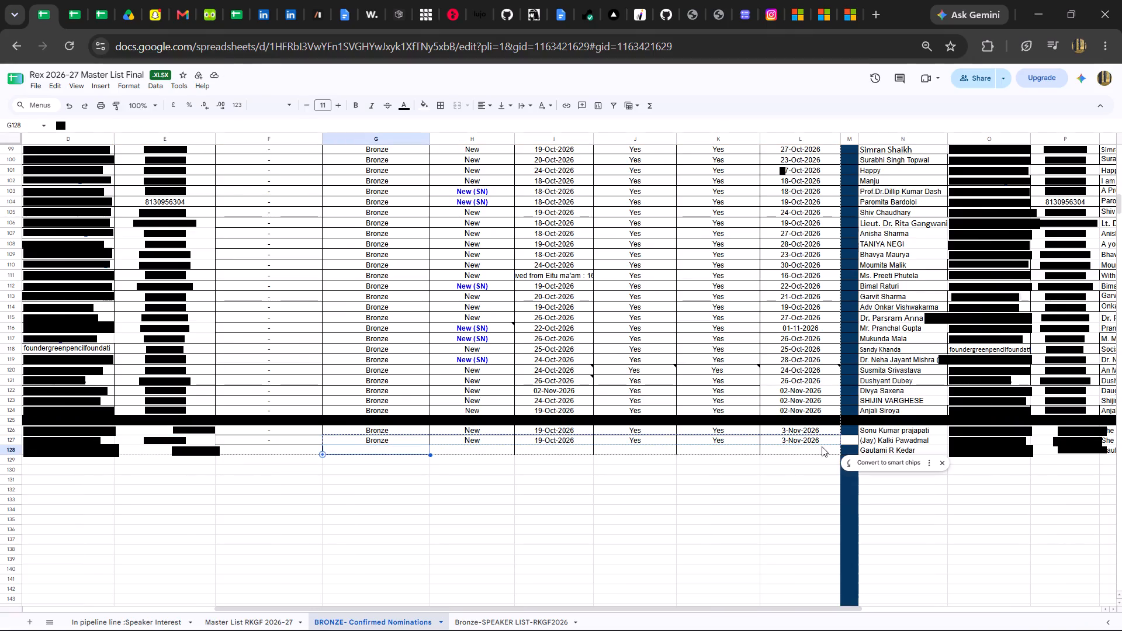
key("ctrl+v")
Copy the dash from cell F127 into F128.
key("Left")
key("Up")
key("ctrl+c")
key("Down")
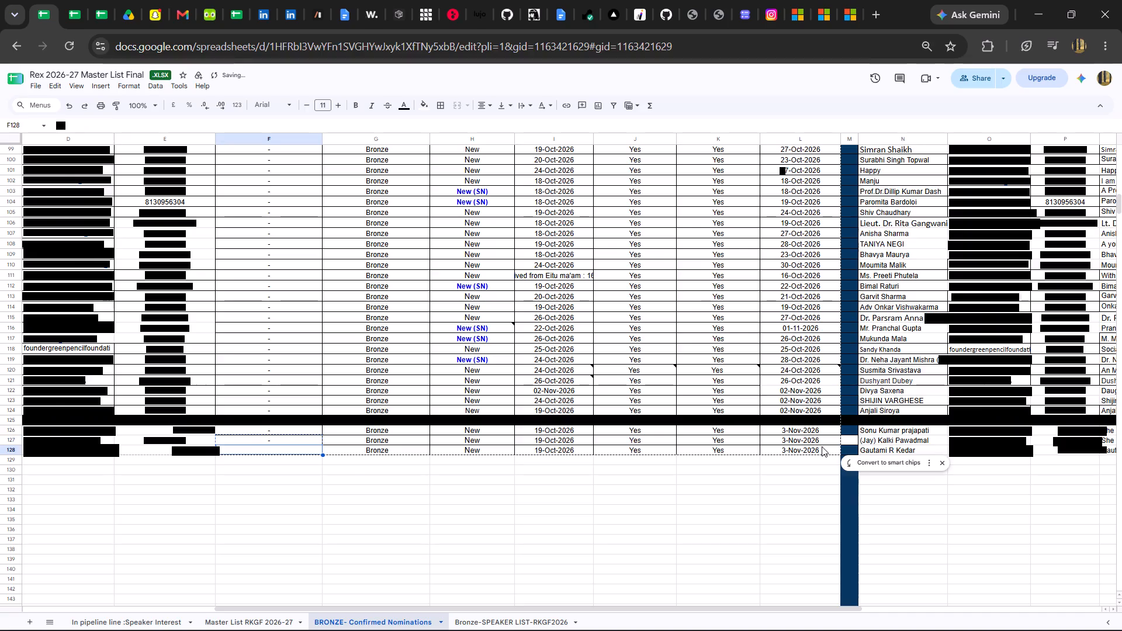
key("ctrl+v")
Copy the dark blue divider cell M128 onto the unfilled divider cell M127.
key("Right")
key("Right")
key("Right")
key("Right")
key("Right")
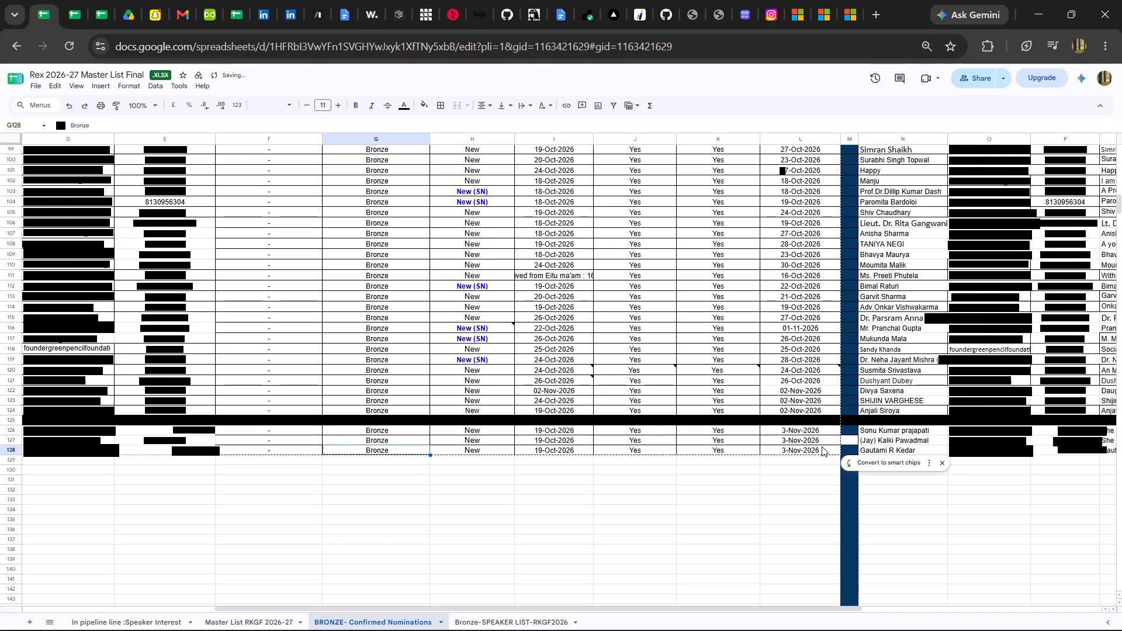
key("Right")
key("Right")
key("Right")
key("Left")
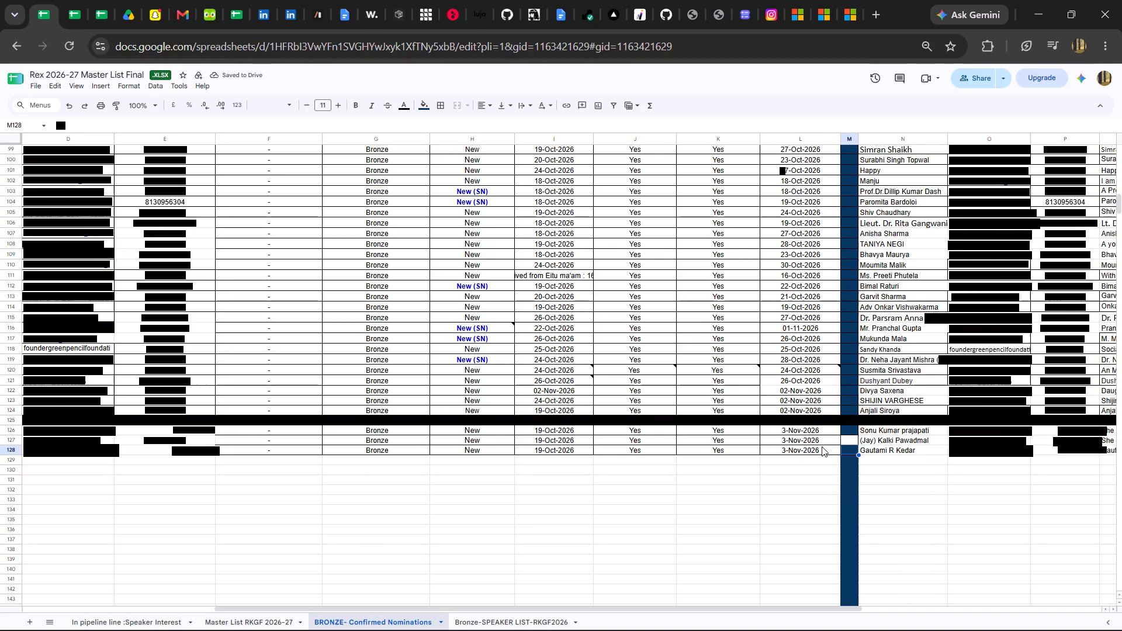
key("ctrl+c")
key("Up")
key("ctrl+v")
Paste the same copied divider cell onto the unfilled divider cell U127.
key("ctrl+Right")
key("ctrl+Right")
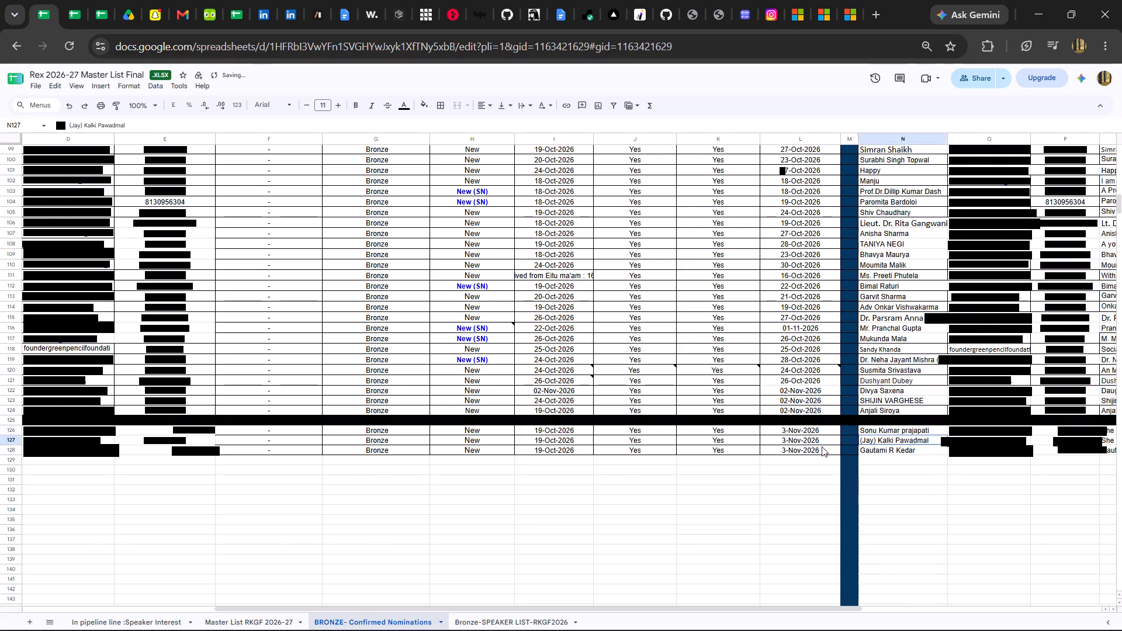
key("ctrl+Right")
key("Left")
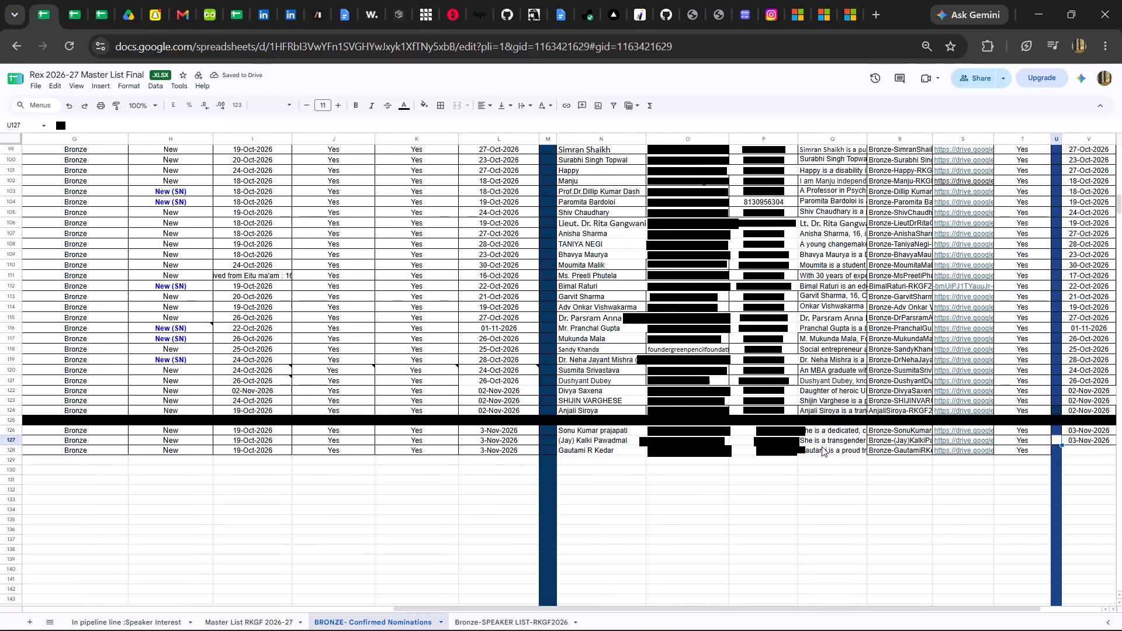
key("ctrl+v")
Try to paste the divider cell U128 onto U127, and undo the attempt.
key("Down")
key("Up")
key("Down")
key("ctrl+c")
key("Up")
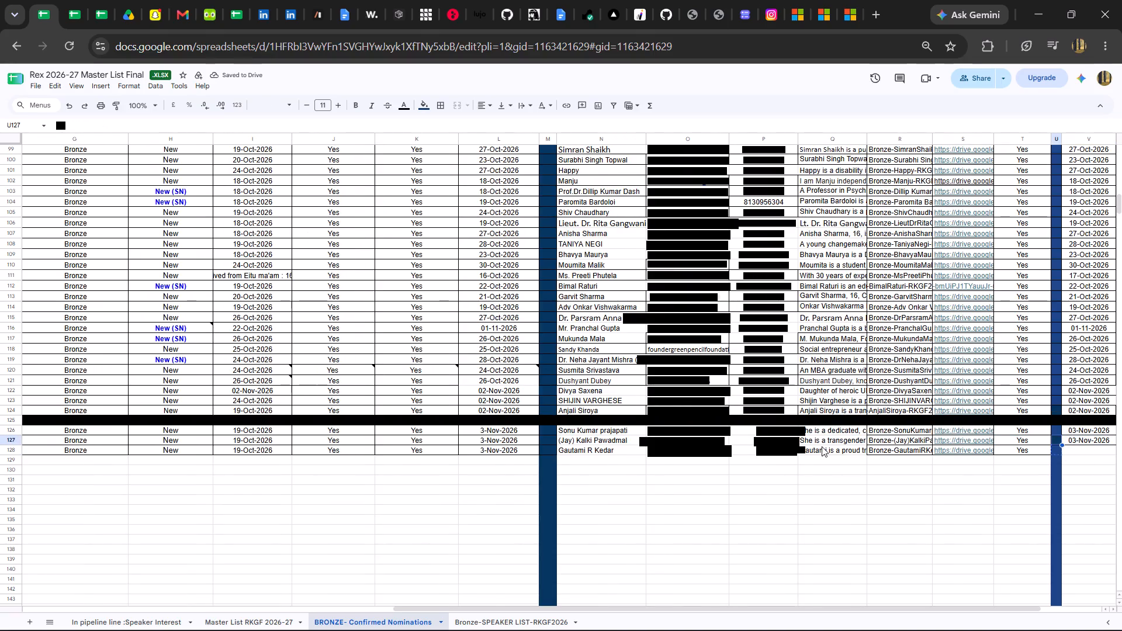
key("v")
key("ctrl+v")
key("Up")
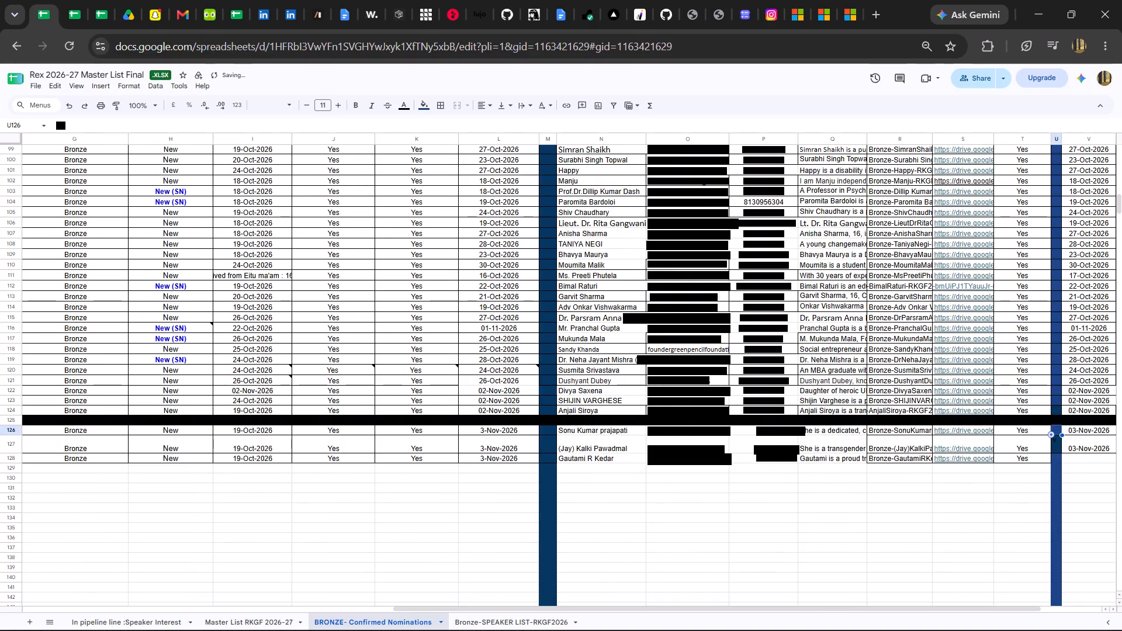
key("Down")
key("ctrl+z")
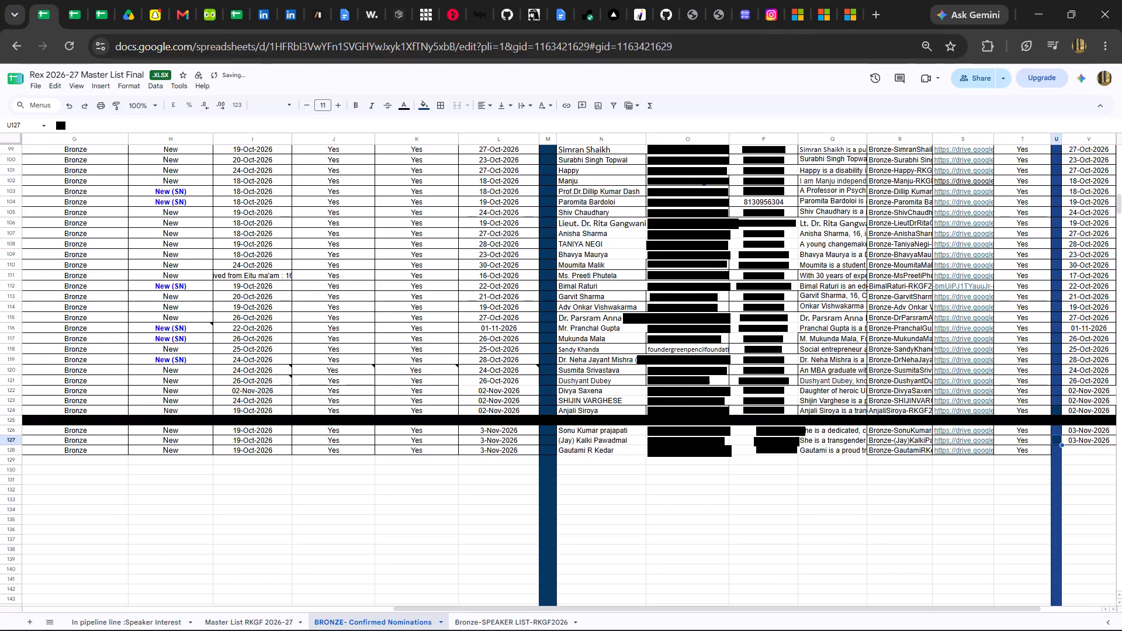
Copy the certificate details in V127:W127, 03-Nov-2026 and Yes, into row 128 starting at V128.
key("Down")
key("Right")
key("Right")
key("Right")
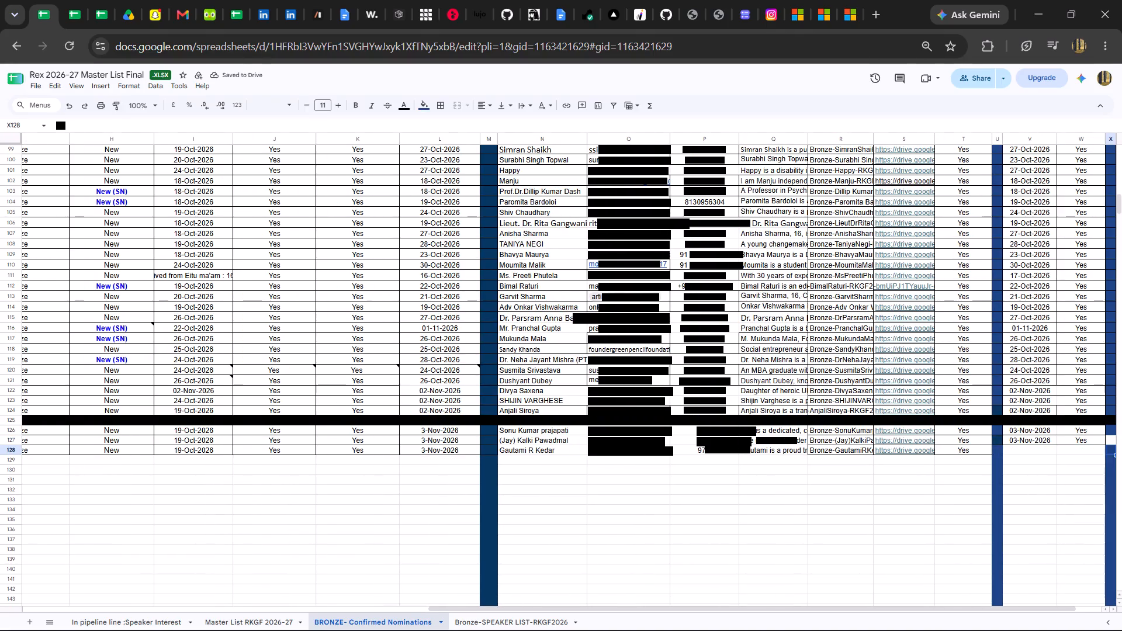
key("Left")
key("Left")
key("Up")
key("shift+Right")
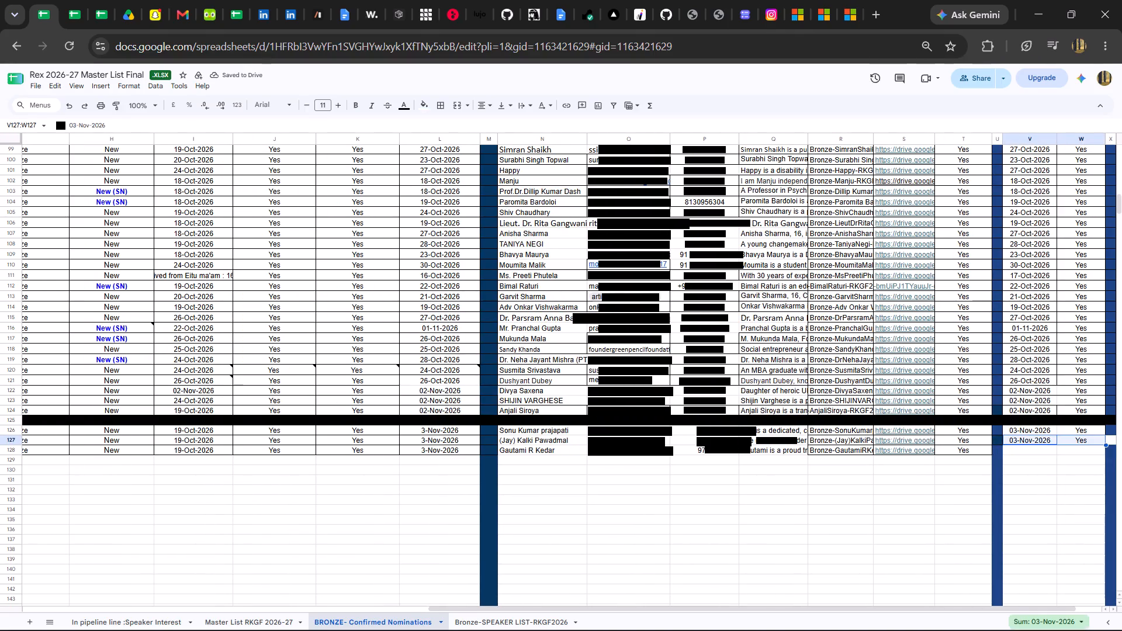
key("ctrl+c")
key("Down")
key("ctrl+v")
Copy the blue divider cell X128 onto the unfilled divider cell X127.
key("Right")
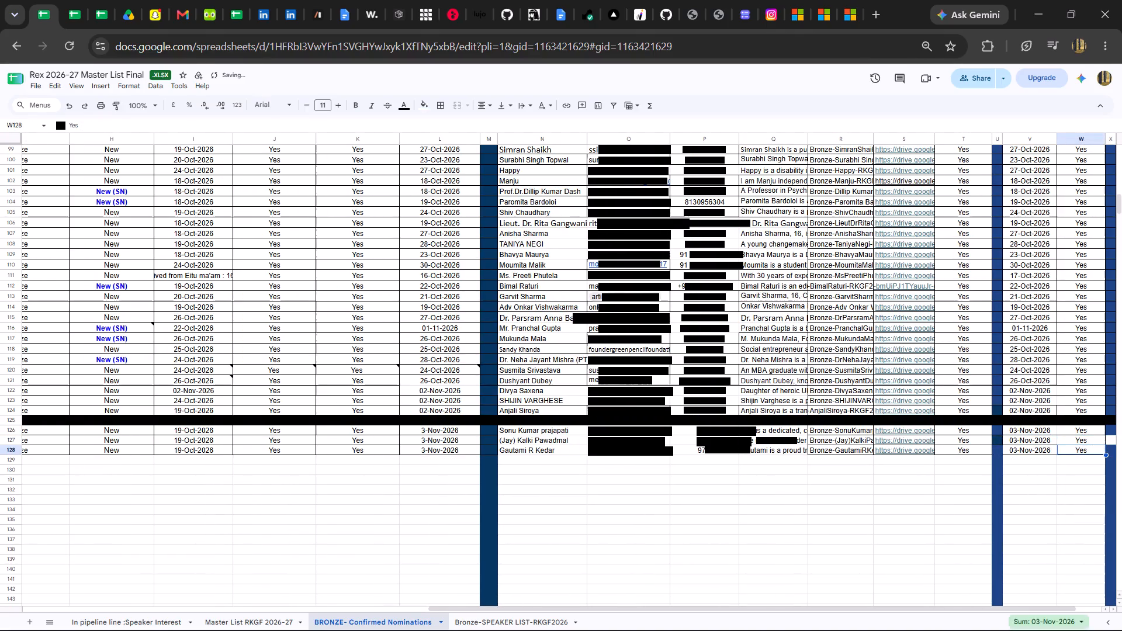
key("Right")
key("ctrl+c")
key("Up")
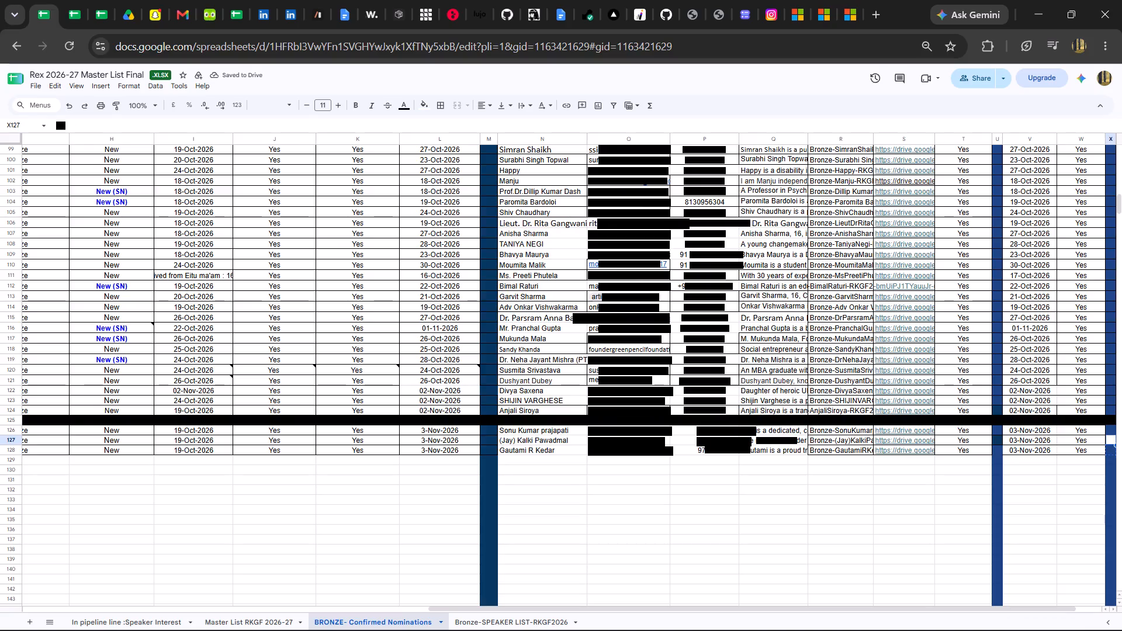
key("ctrl+v")
key("Left")
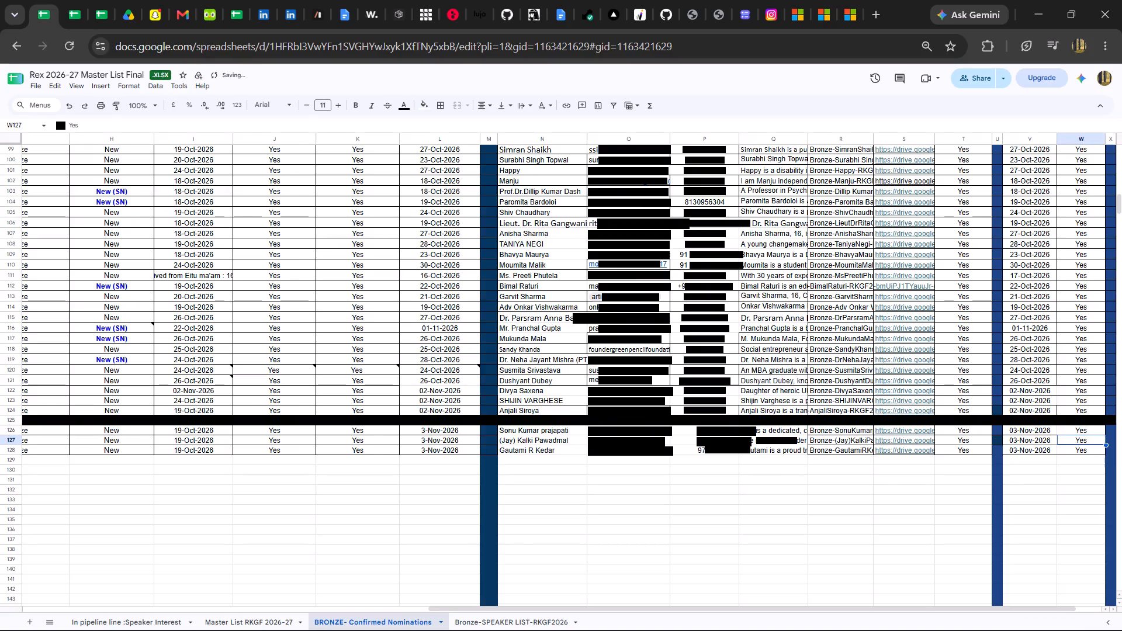
Centre-align the phone numbers in cells E126:E128.
scroll(822, 446, "right", 6)
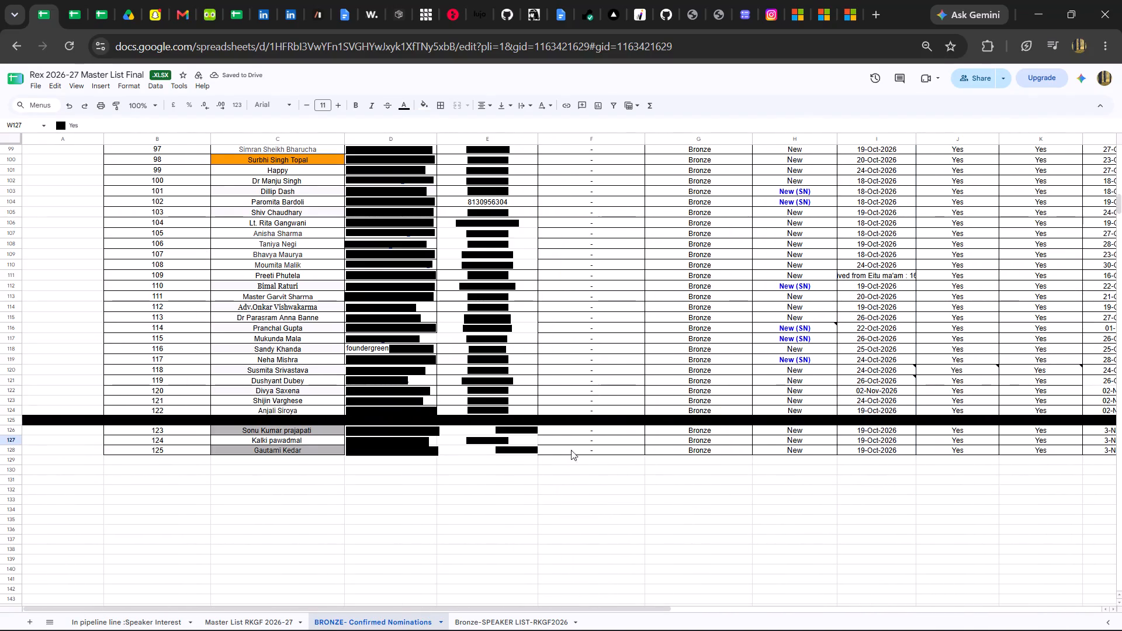
left_click_drag(529, 446, 527, 426)
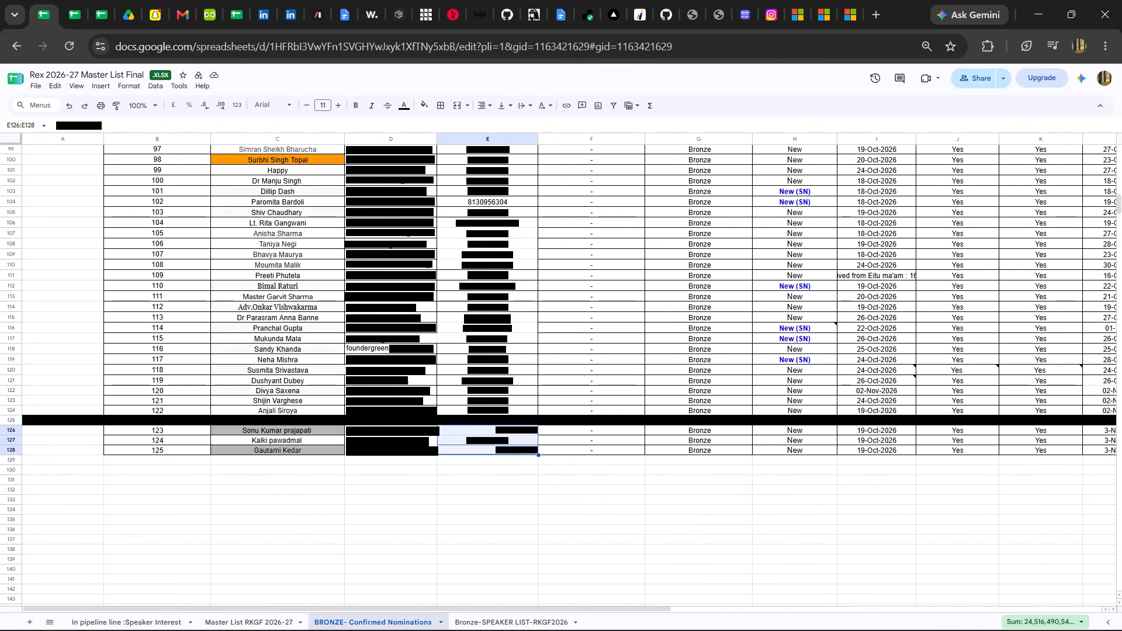
left_click(488, 110)
left_click(497, 124)
double_click(605, 529)
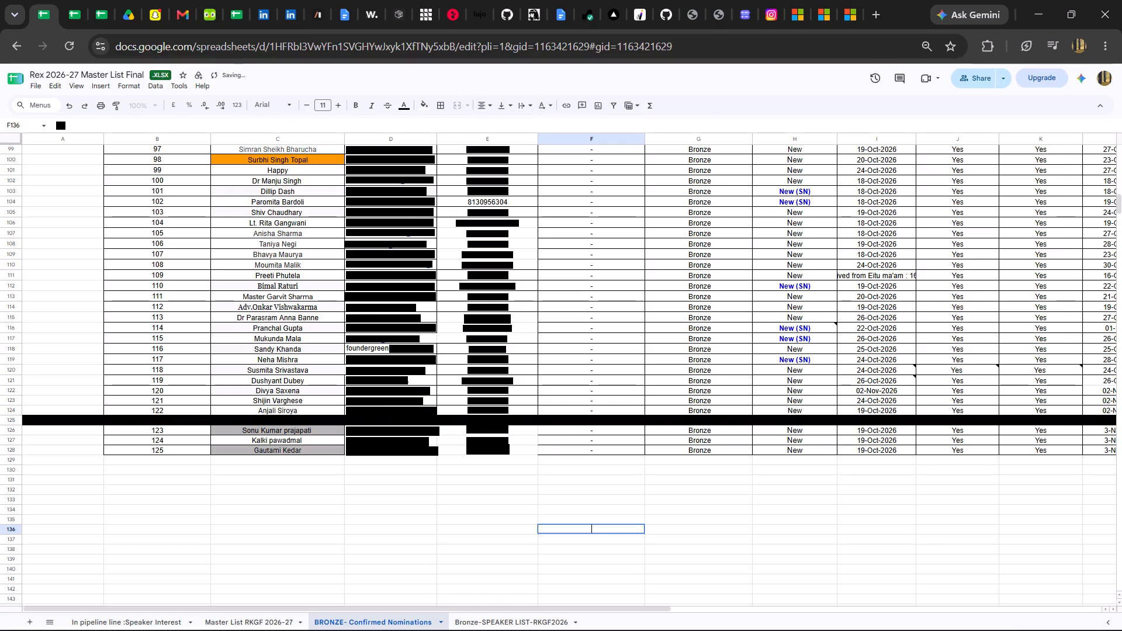
Apply all borders to the e-mail and phone cells D126:E128.
left_click_drag(427, 434, 450, 442)
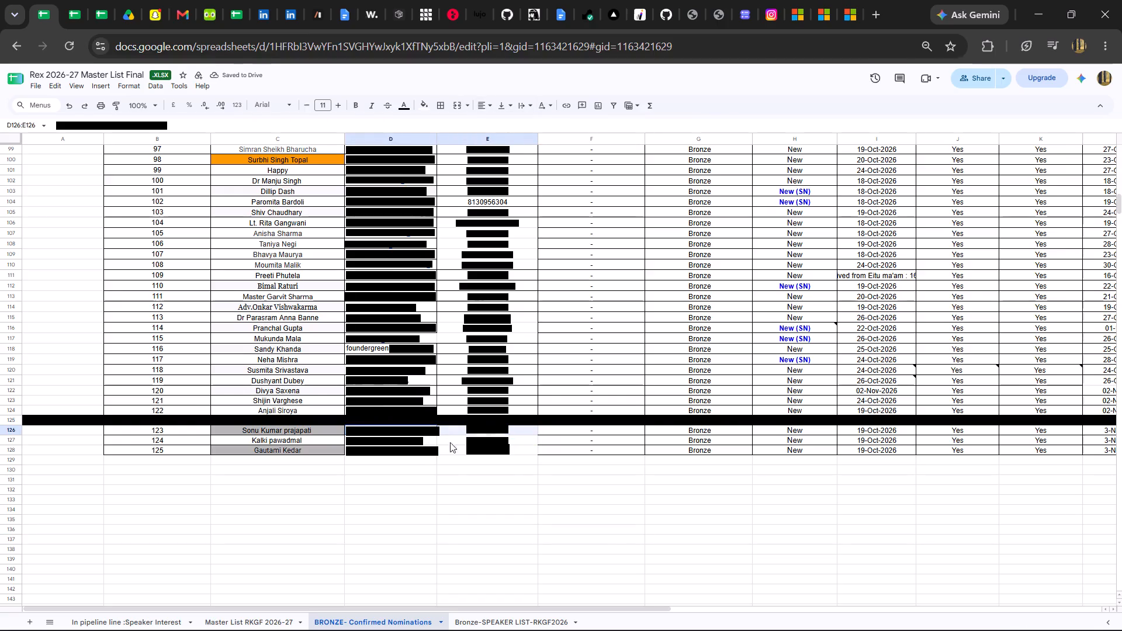
left_click_drag(450, 442, 459, 453)
left_click(441, 102)
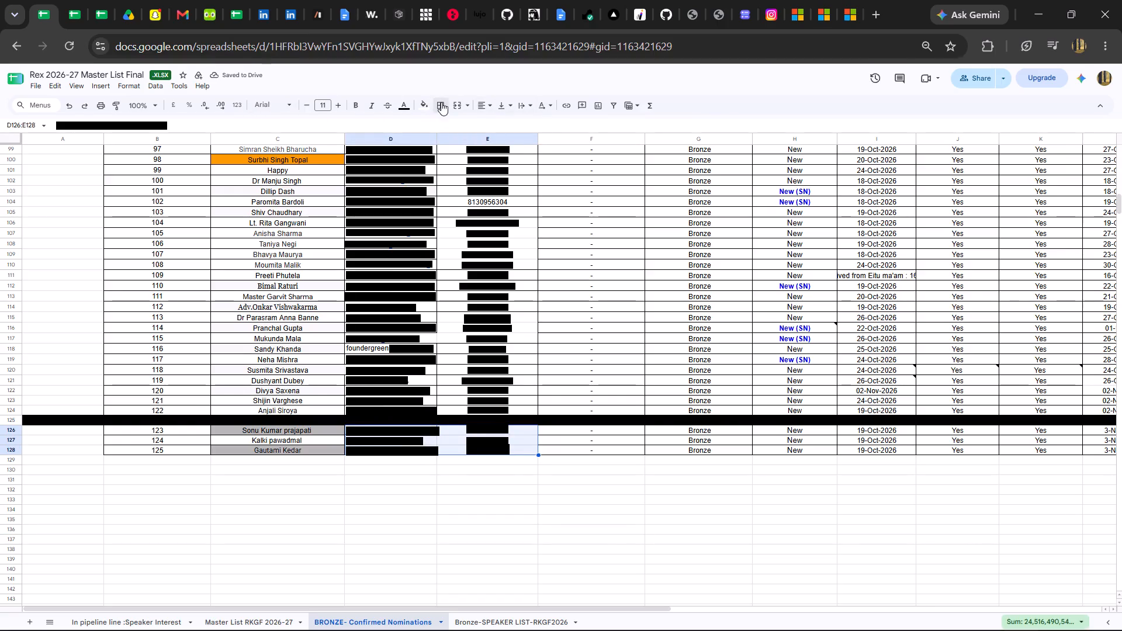
left_click(446, 128)
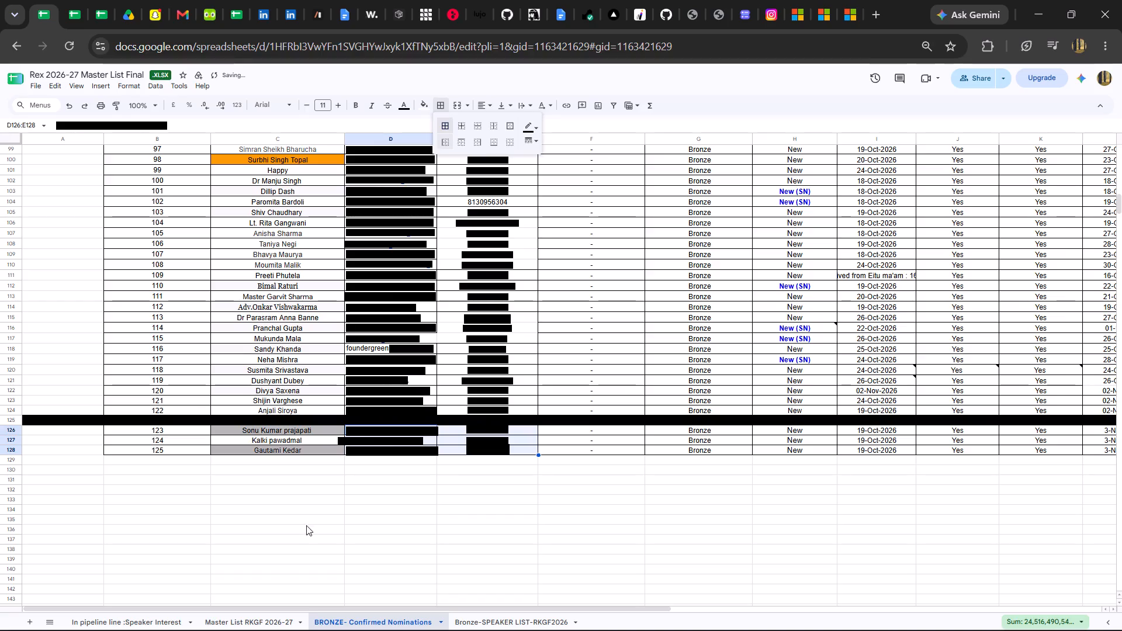
left_click(299, 522)
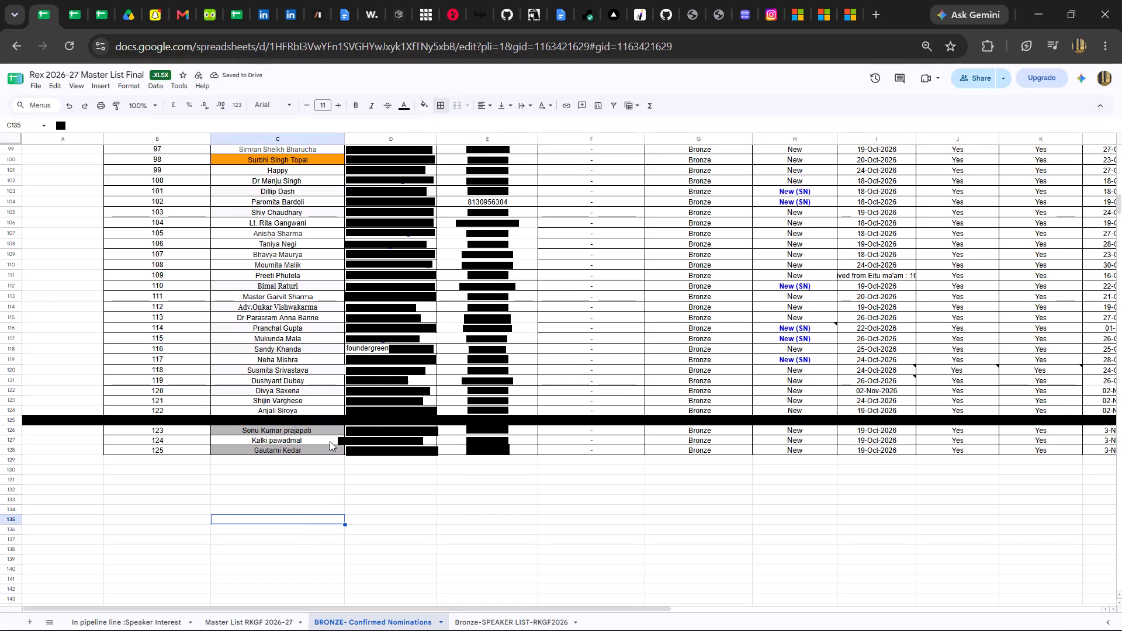
Fill the nominee name cell C127 with light magenta.
left_click(329, 441)
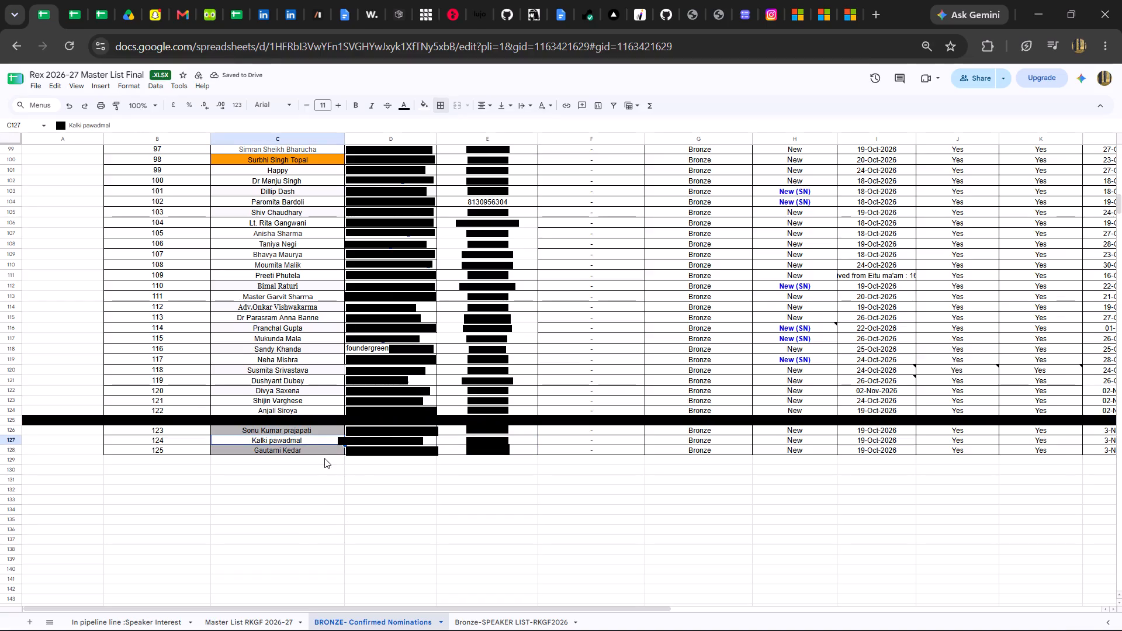
left_click(324, 458)
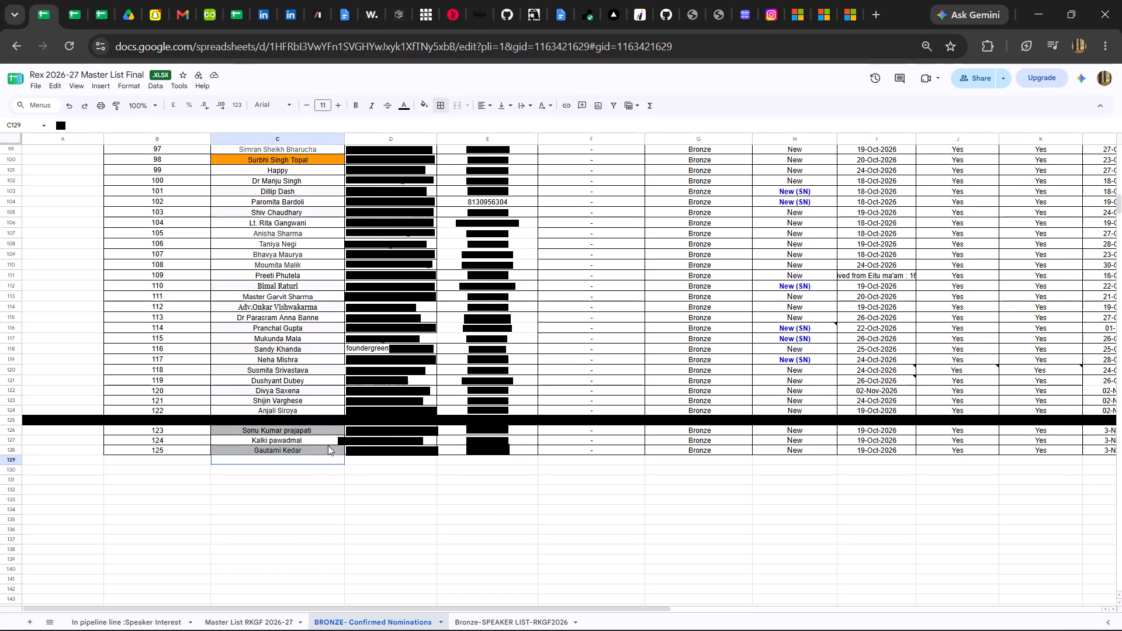
left_click(327, 452)
left_click(329, 438)
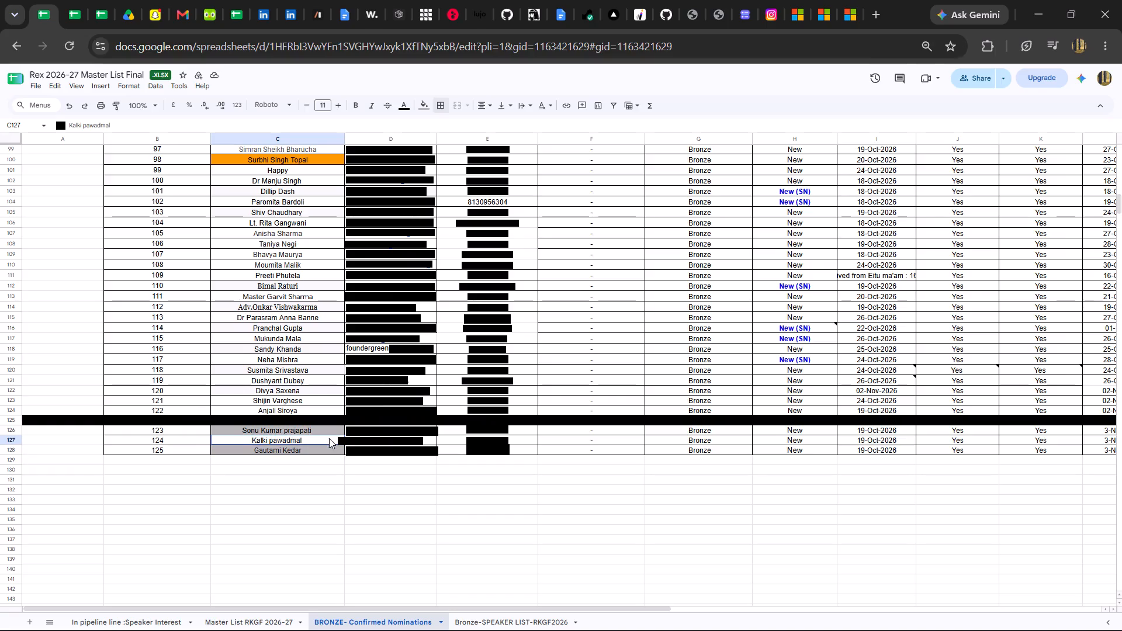
left_click(422, 104)
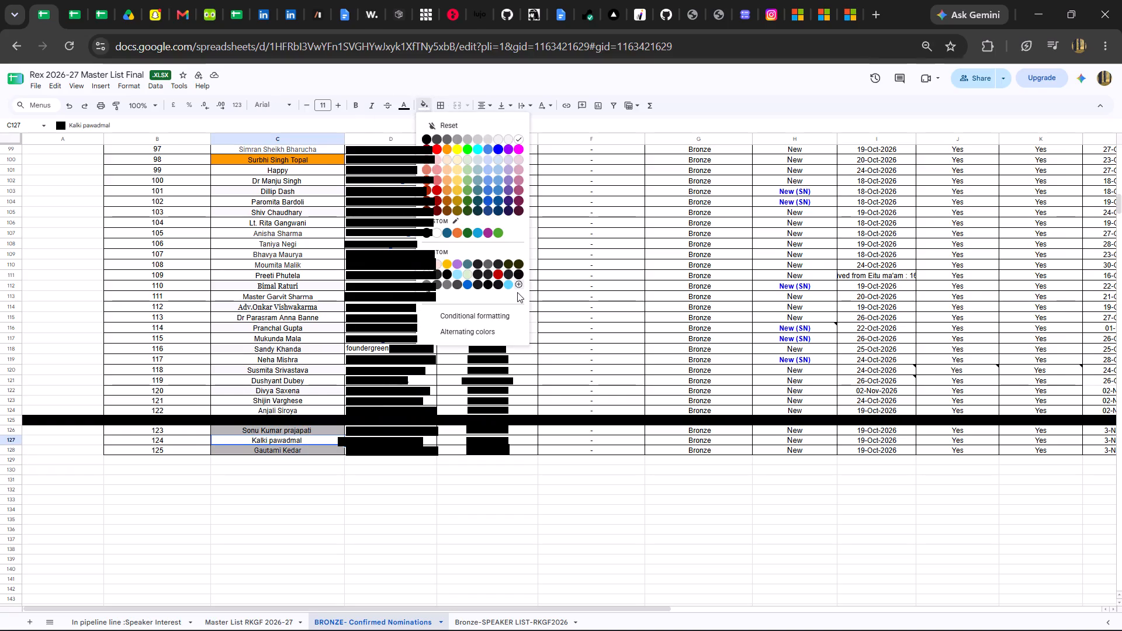
left_click(518, 172)
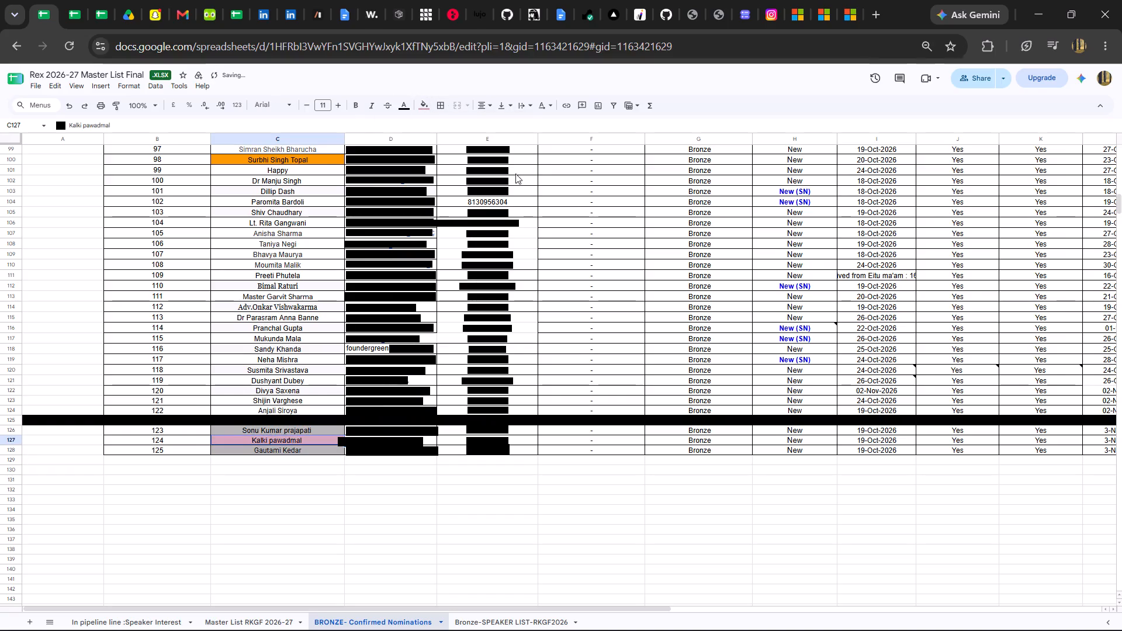
left_click_drag(369, 574, 372, 564)
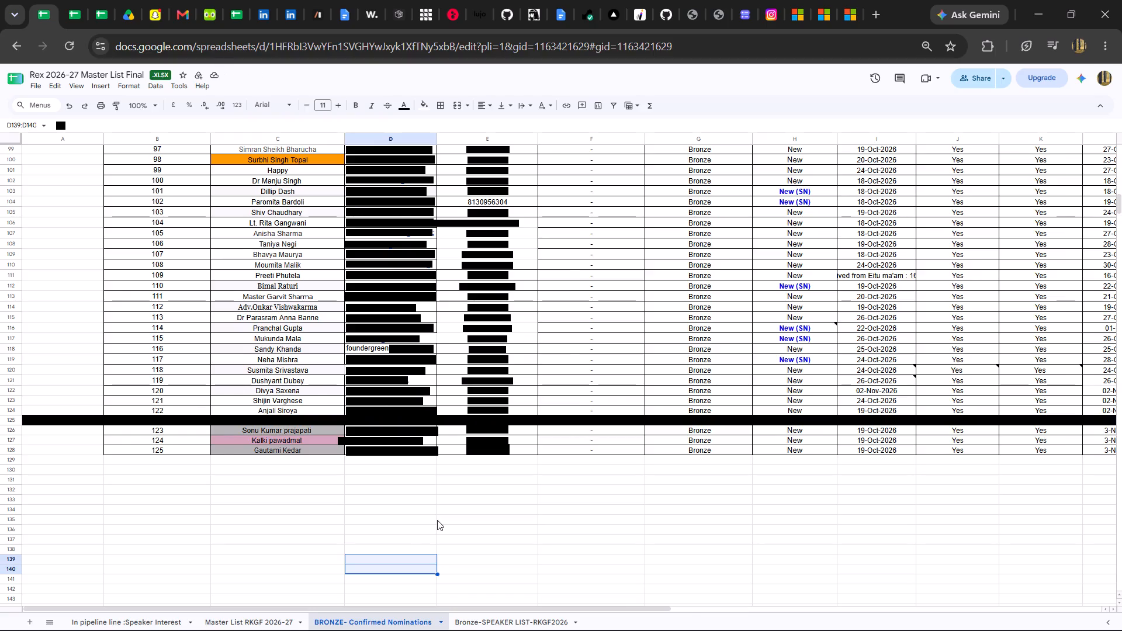
Copy the nominee e-mail from D128 into cell I273, below the existing Send GIFFT entry in the Untitled spreadsheet.
scroll(437, 520, "left", 5)
scroll(437, 520, "right", 7)
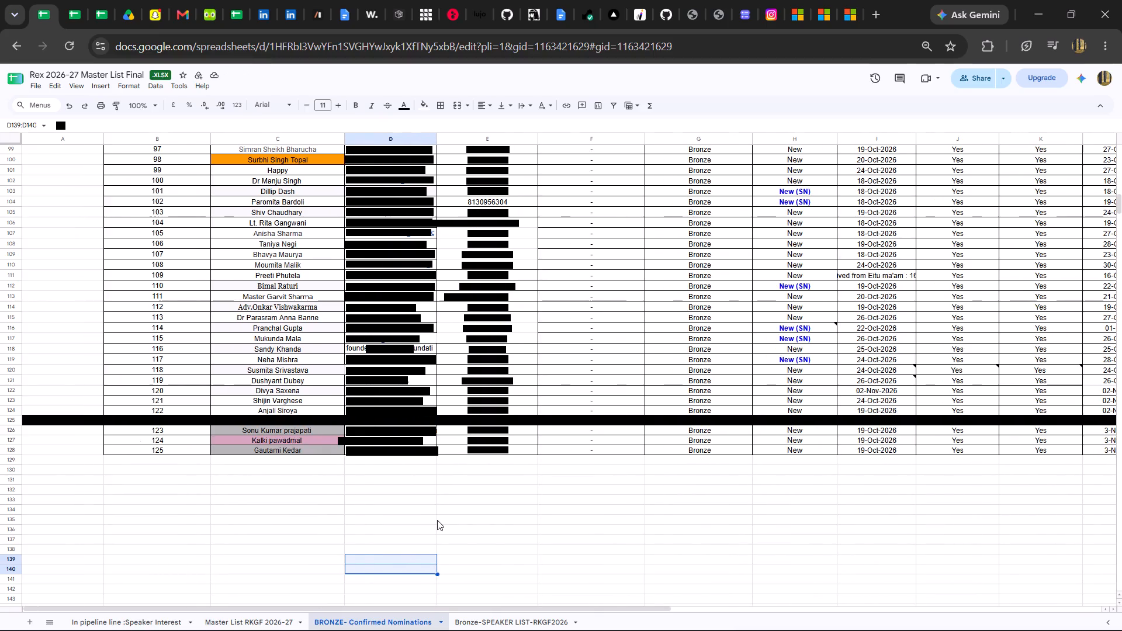
left_click(407, 452)
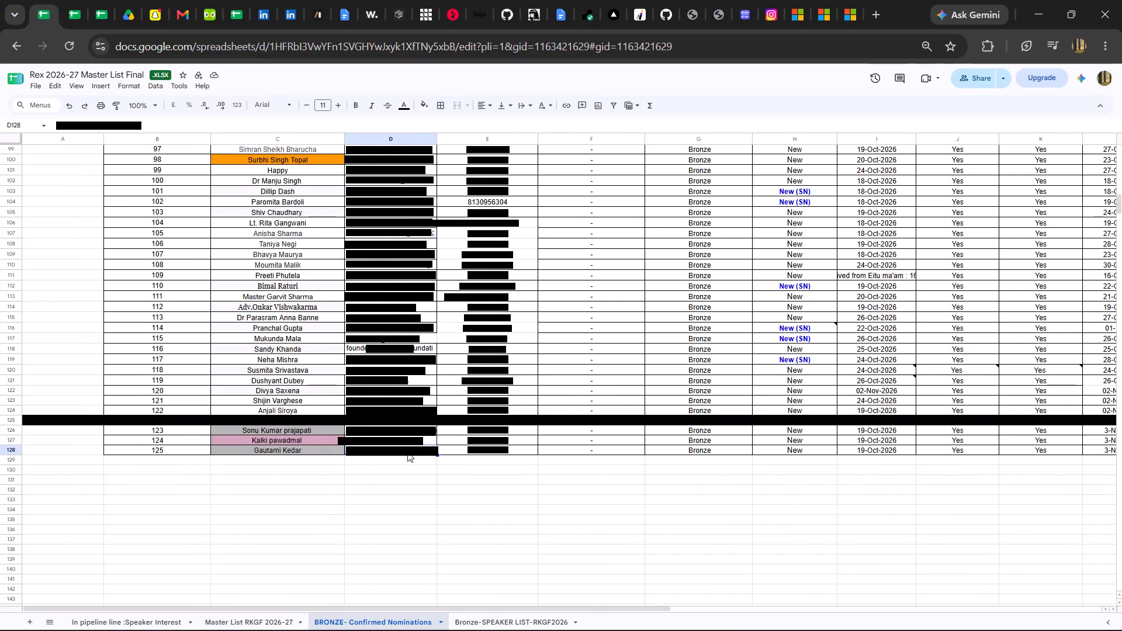
key("ctrl+c")
left_click(97, 8)
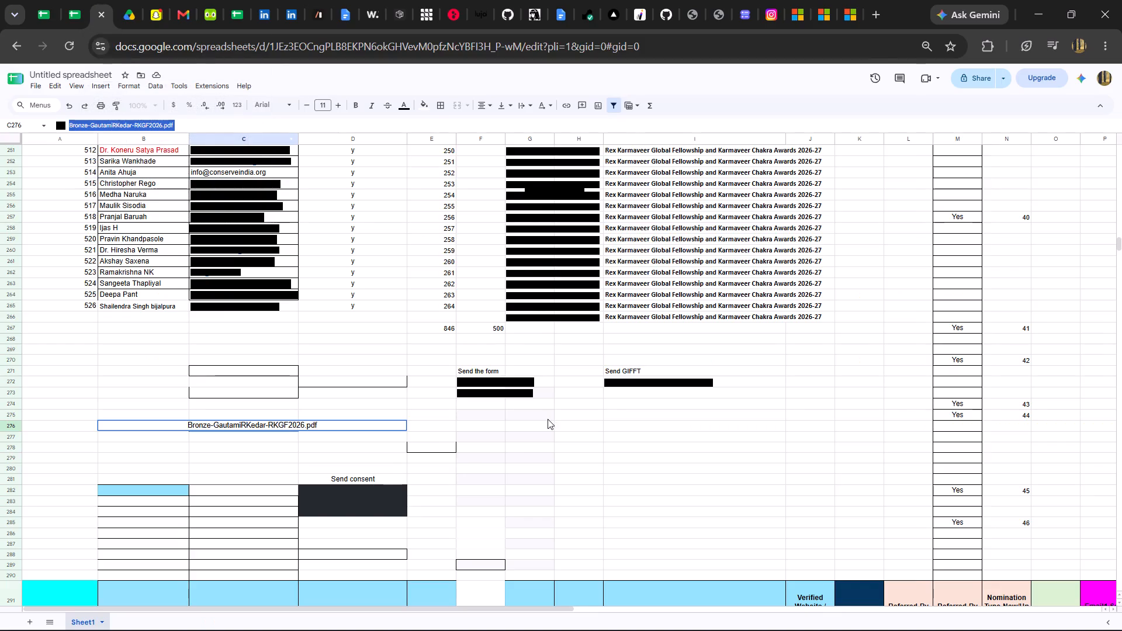
left_click(636, 395)
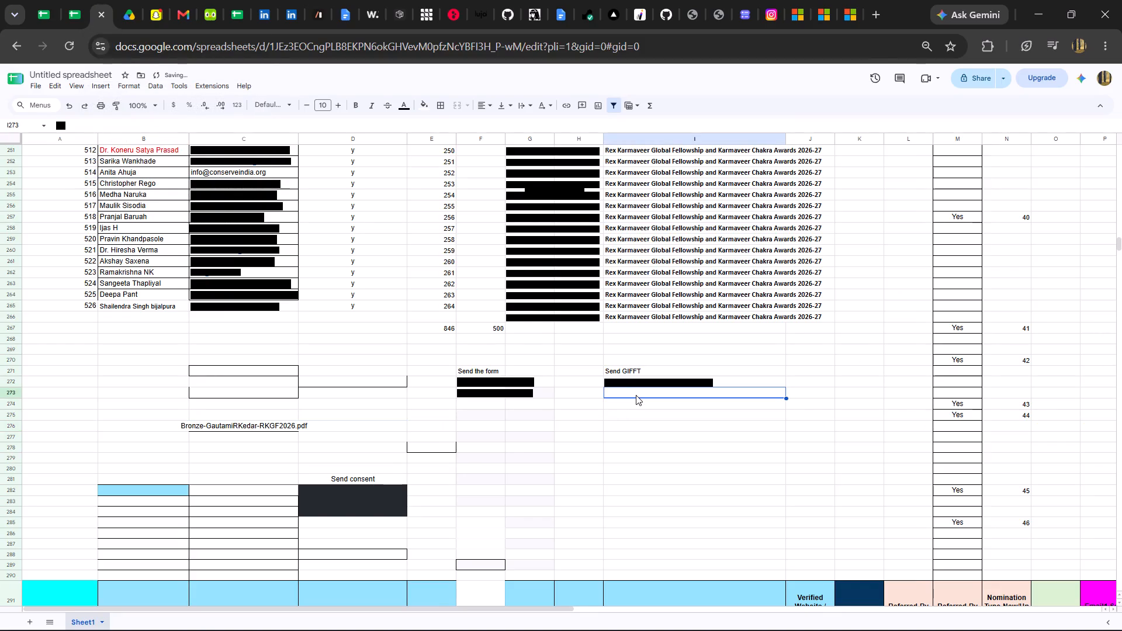
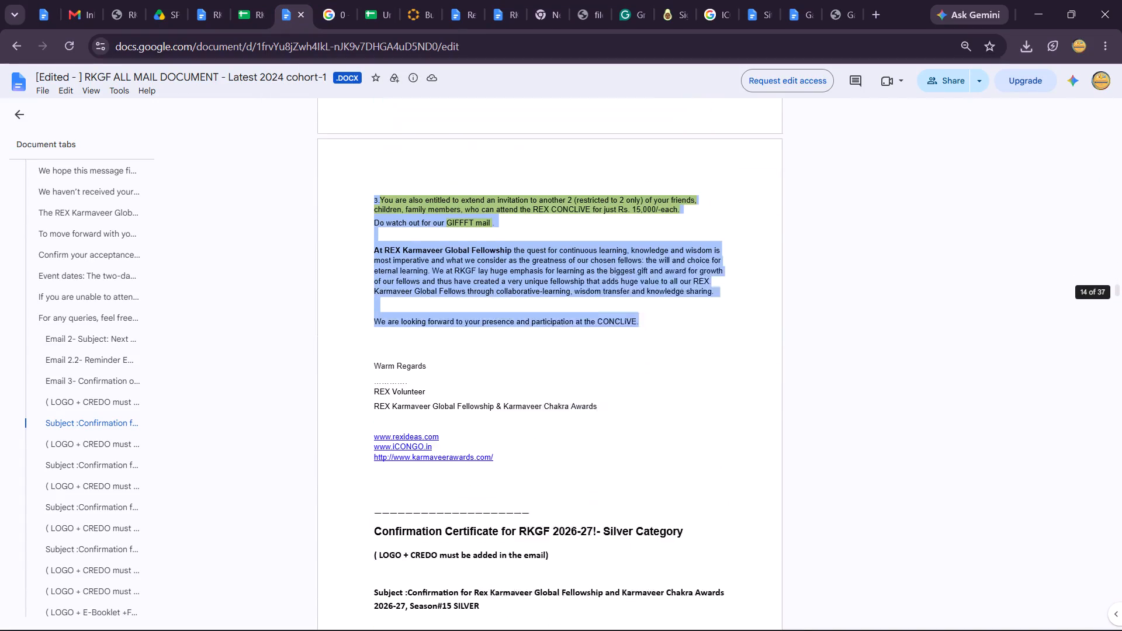
left_click_drag(501, 421, 371, 405)
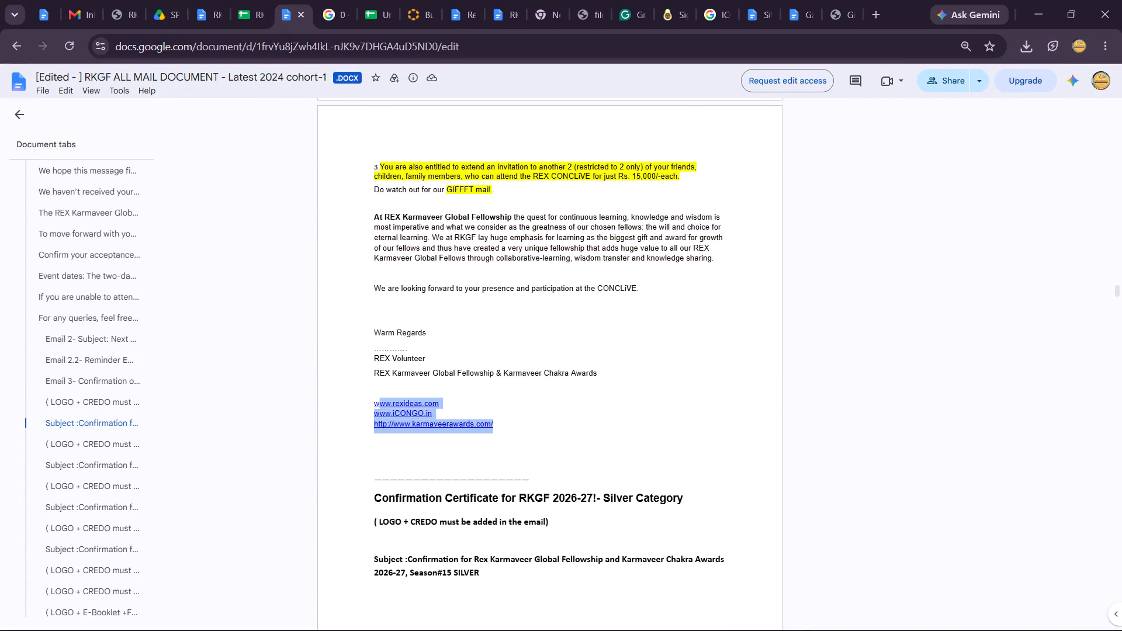
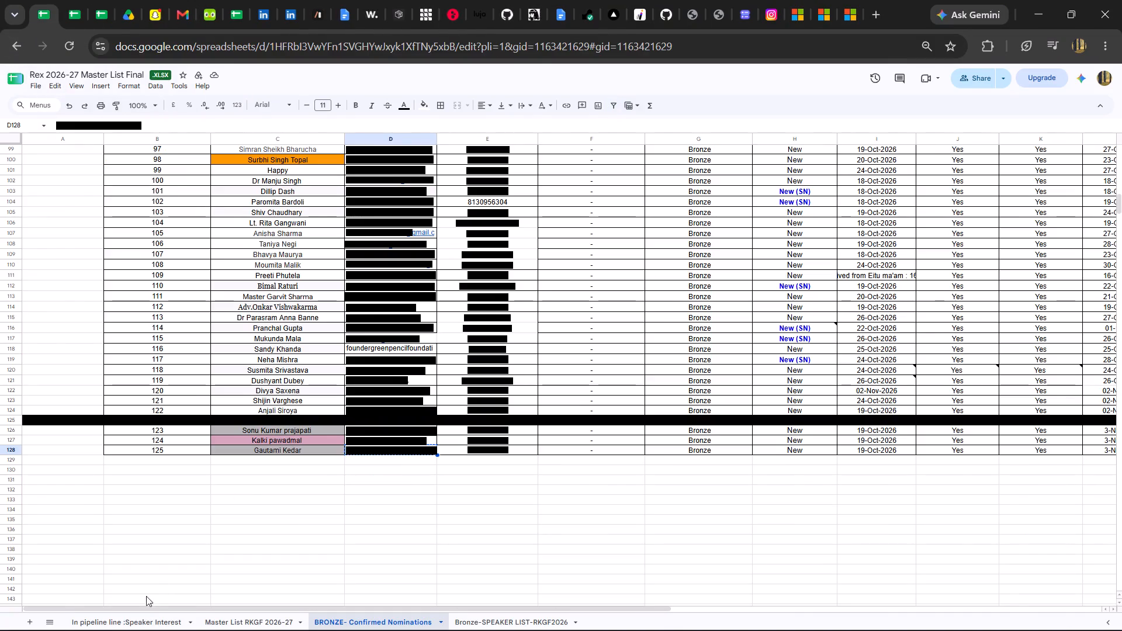
Search the Master List RKGF 2026-27 sheet's selected range for the nominee e-mail copied from cell D128 of the Bronze confirmed sheet.
scroll(146, 596, "up", 1)
left_click(122, 620)
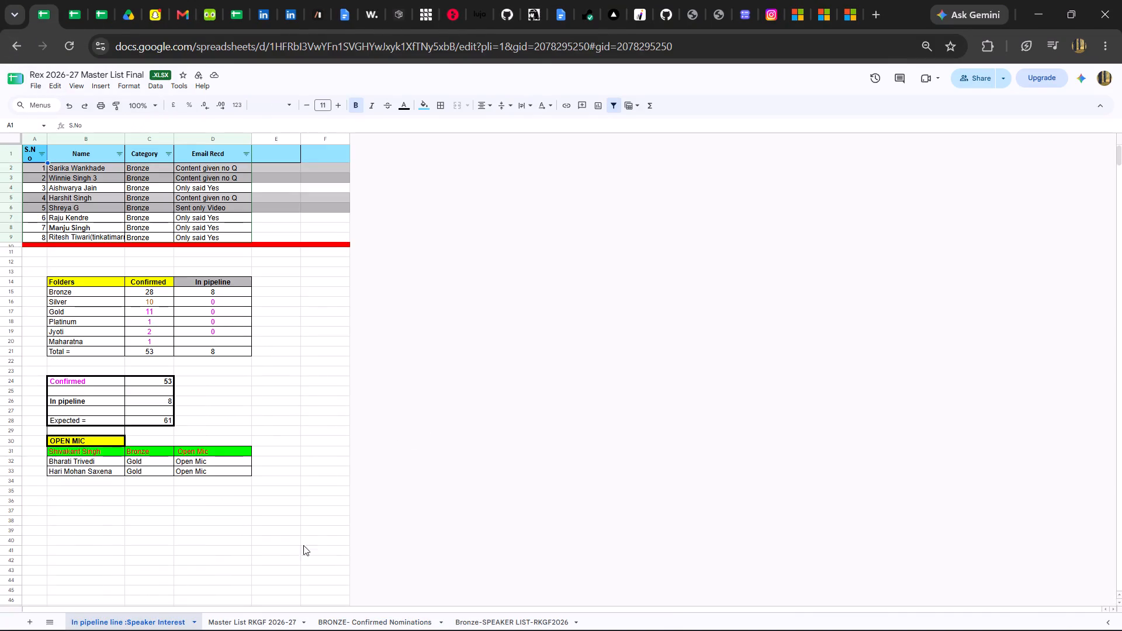
left_click(273, 617)
key("ctrl+h")
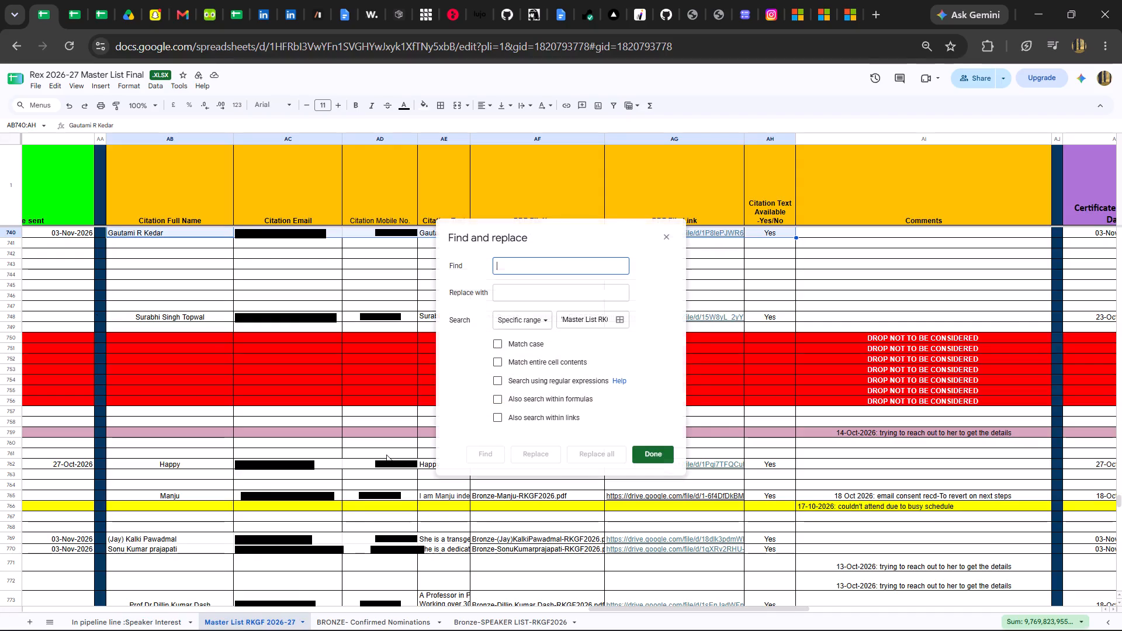
key("ctrl+v")
key("ctrl+Left")
key("ctrl+Left")
key("ctrl+Left")
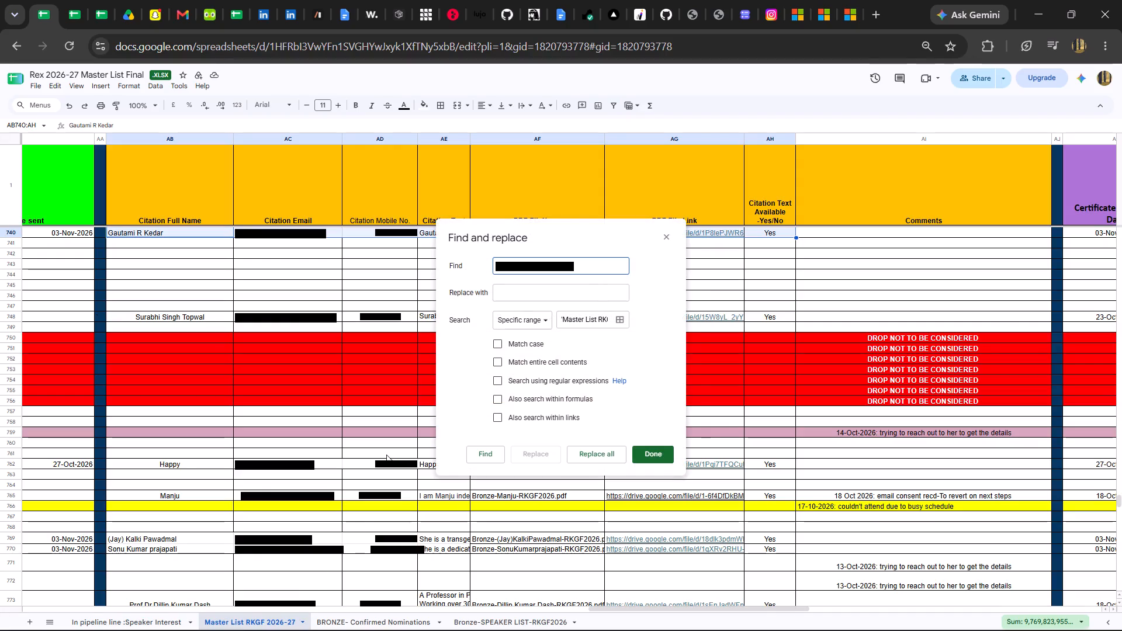
key("ctrl+Left")
key("ctrl+Left")
key("ctrl+Left")
key("ctrl+Left")
key("BackSpace")
key("Return")
key("Return")
key("Return")
key("Return")
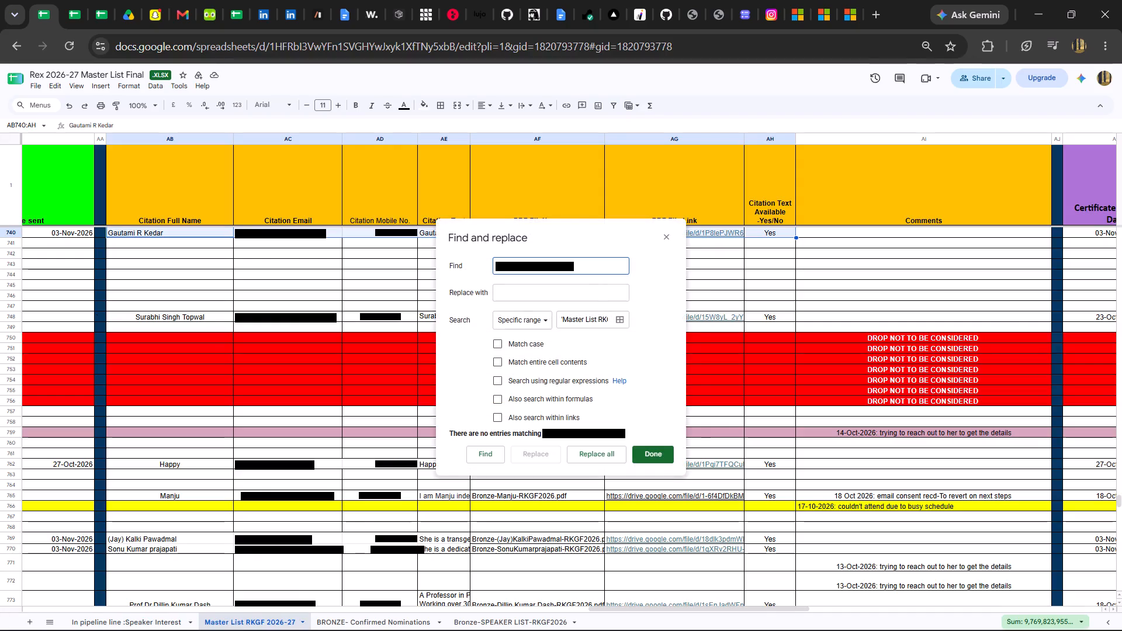
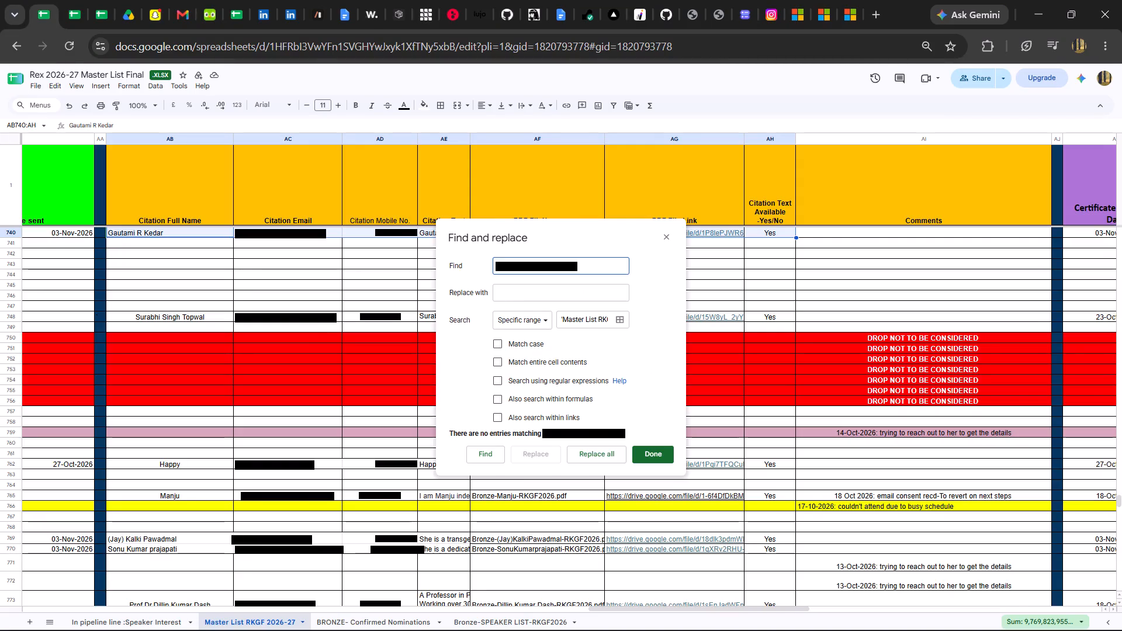
Repeat the search for the nominee's e-mail, widening the search scope from the specific range to all sheets.
left_click(482, 459)
left_click(486, 452)
left_click(536, 309)
left_click(534, 319)
left_click(536, 291)
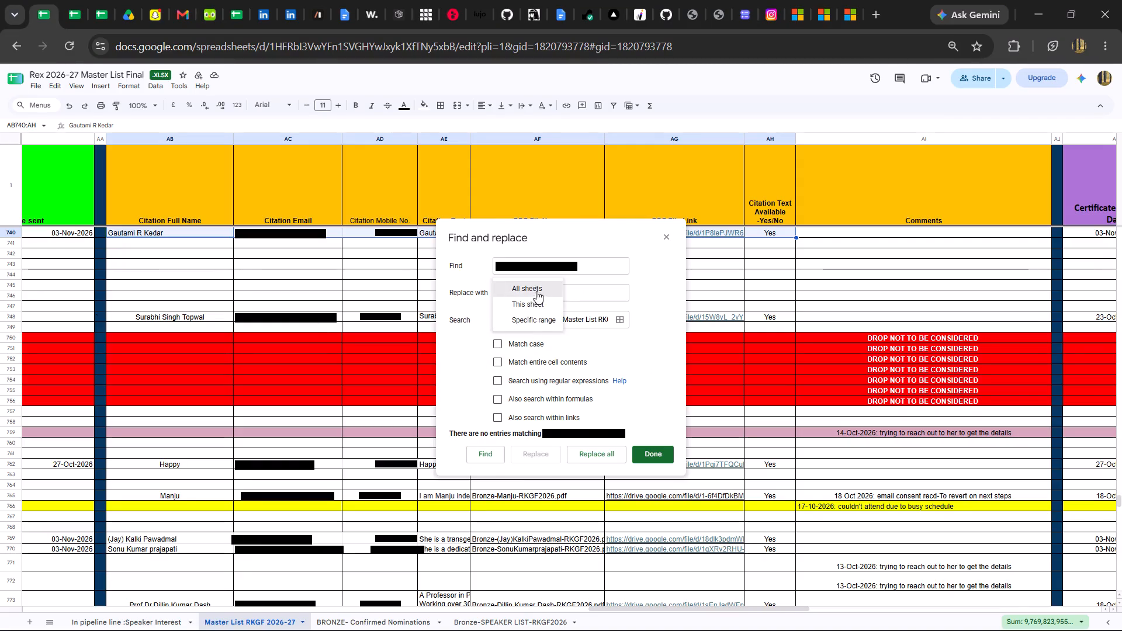
Find the nominee's e-mail across all sheets, cycling through the matches to locate their row in the Master List.
left_click(490, 452)
double_click(489, 452)
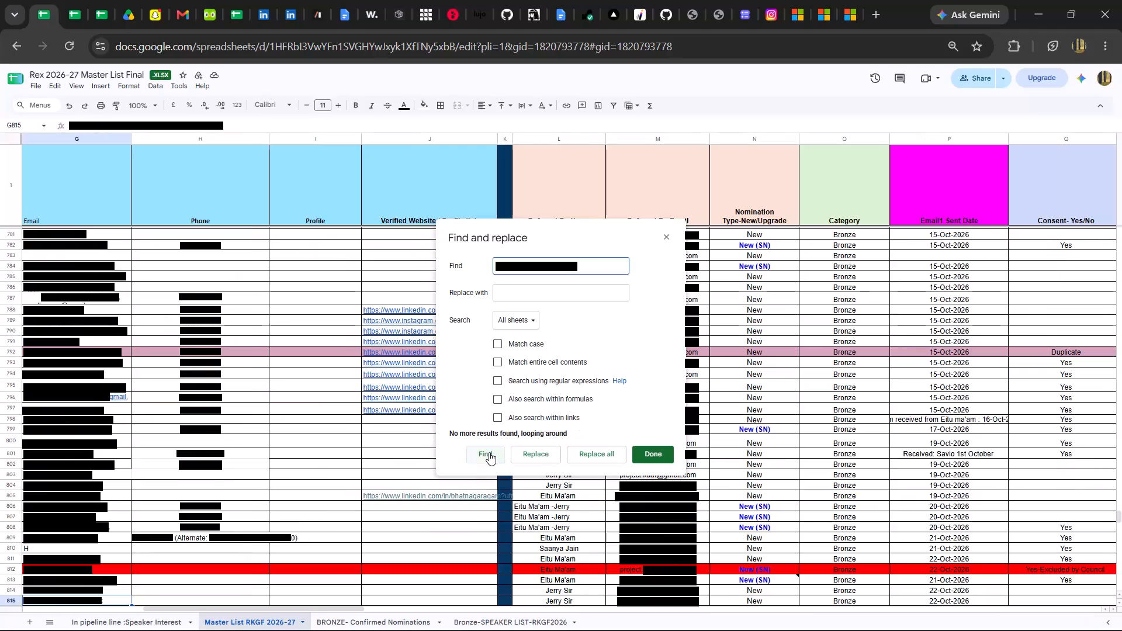
left_click(489, 452)
key("Escape")
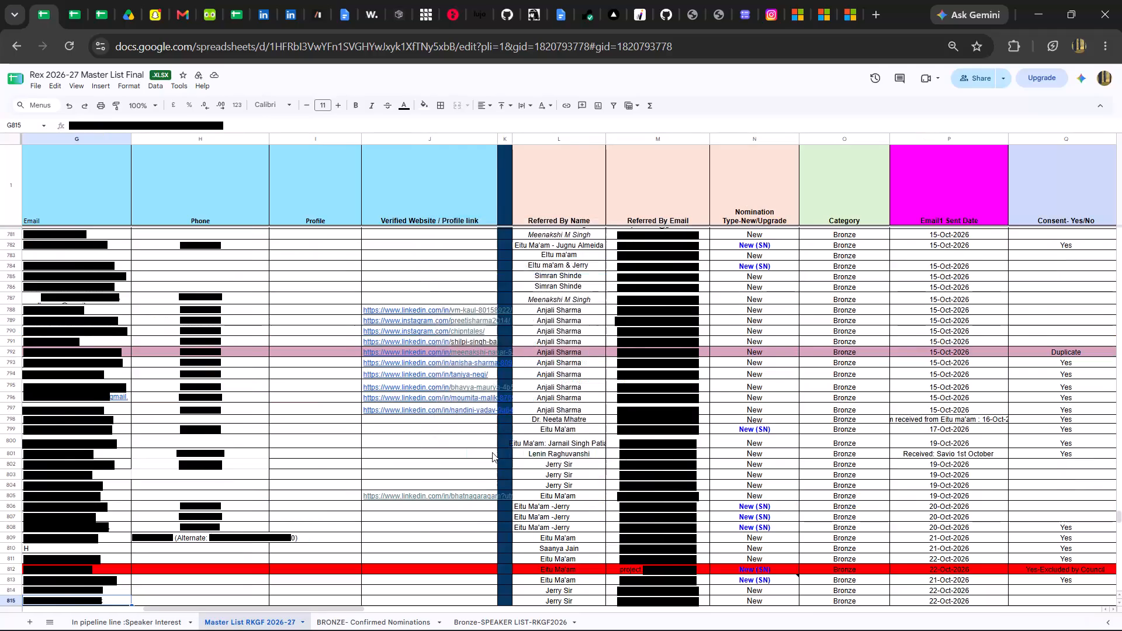
Go across the nominee's row 815 from the e-mail cell through the referral and consent details to the third consent reminder column.
key("Right")
key("Right")
key("Right")
key("Right")
key("Right")
key("Right")
key("Right")
key("Right")
key("Right")
key("Right")
key("Right")
key("Right")
key("Right")
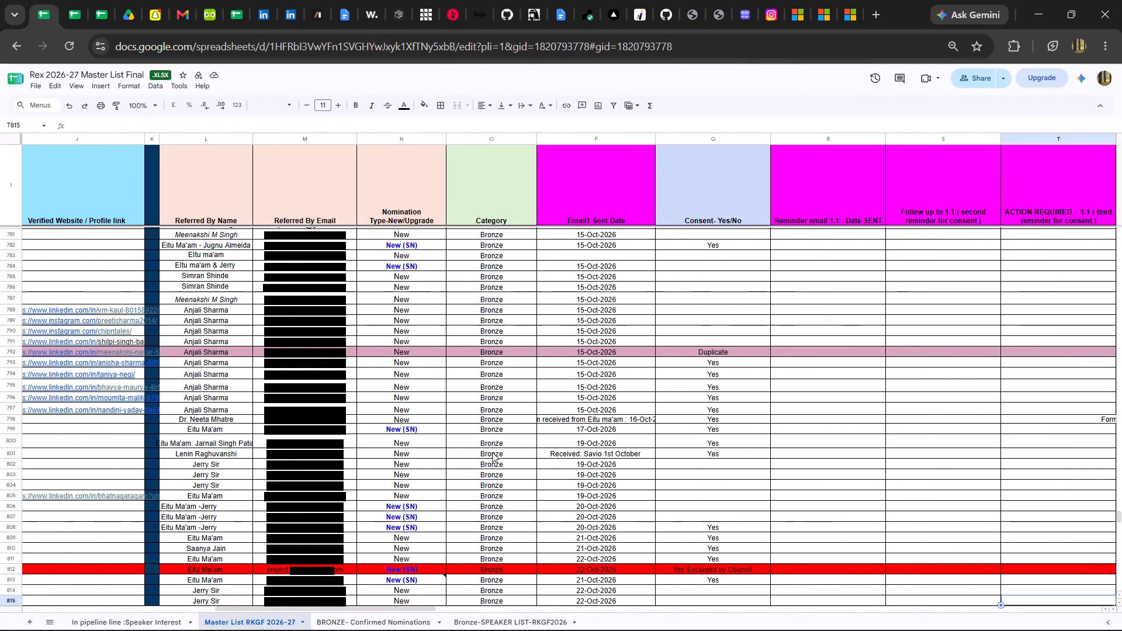